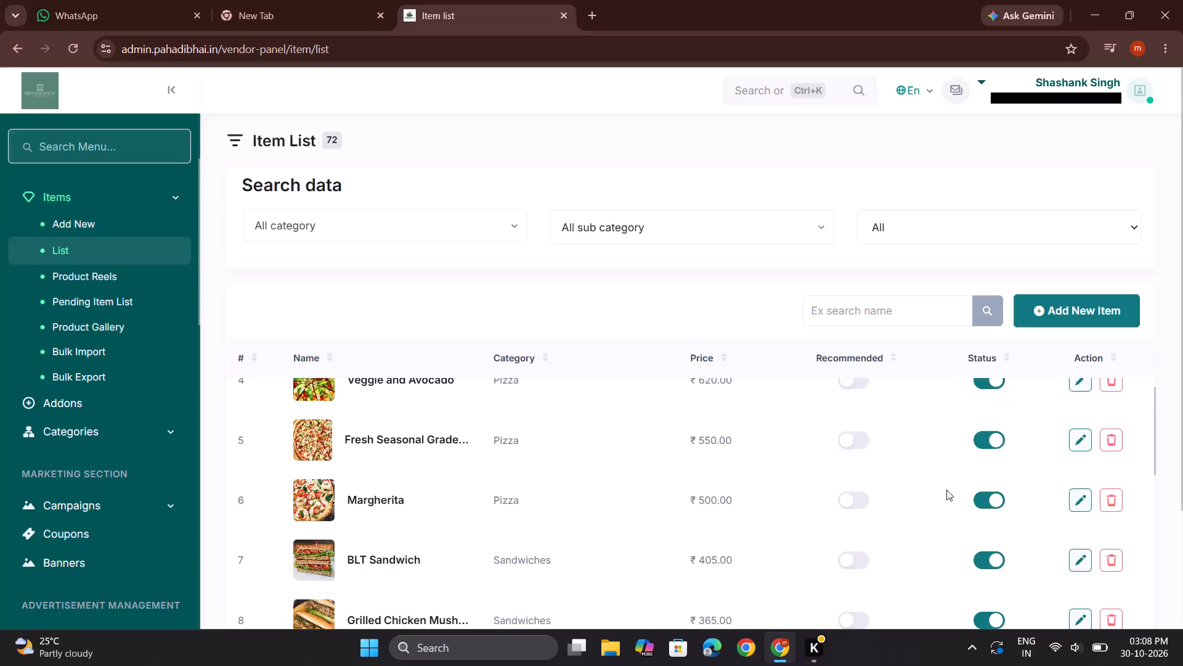
# Set the unit price of the Fresh Seasonal Grade... pizza to ₹560 and submit the item update.
pyautogui.click(1079, 442)
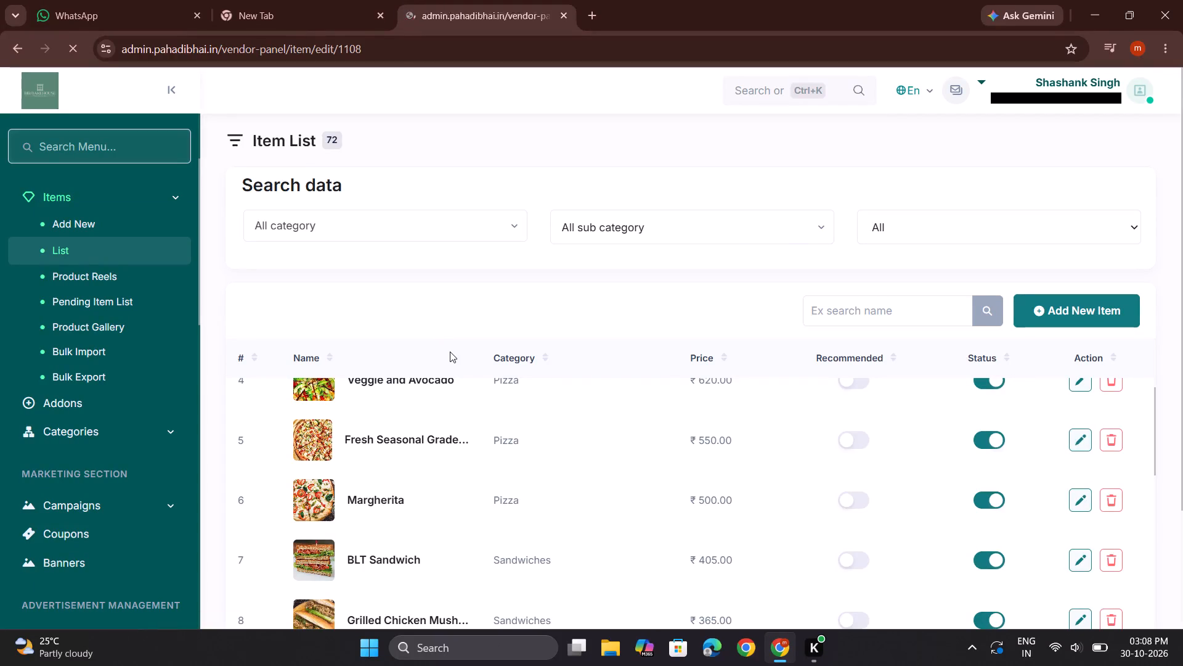
pyautogui.scroll(-4, 365, 436)
pyautogui.scroll(-2, 300, 508)
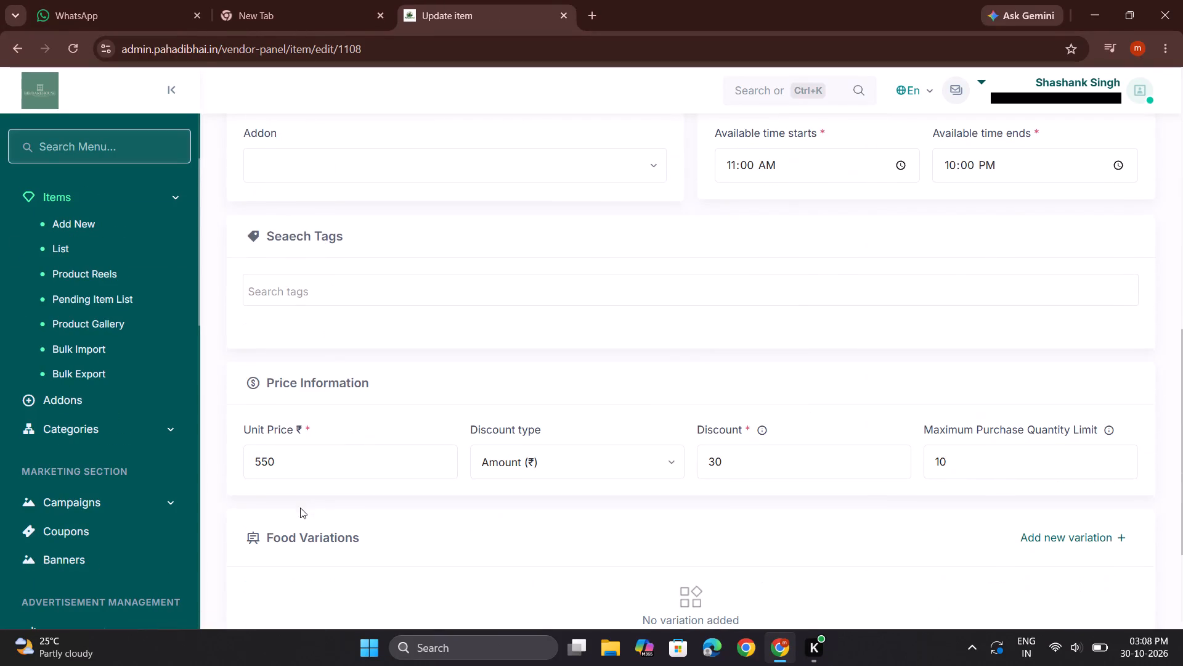
pyautogui.click(266, 452)
pyautogui.press('BackSpace')
pyautogui.press('6')
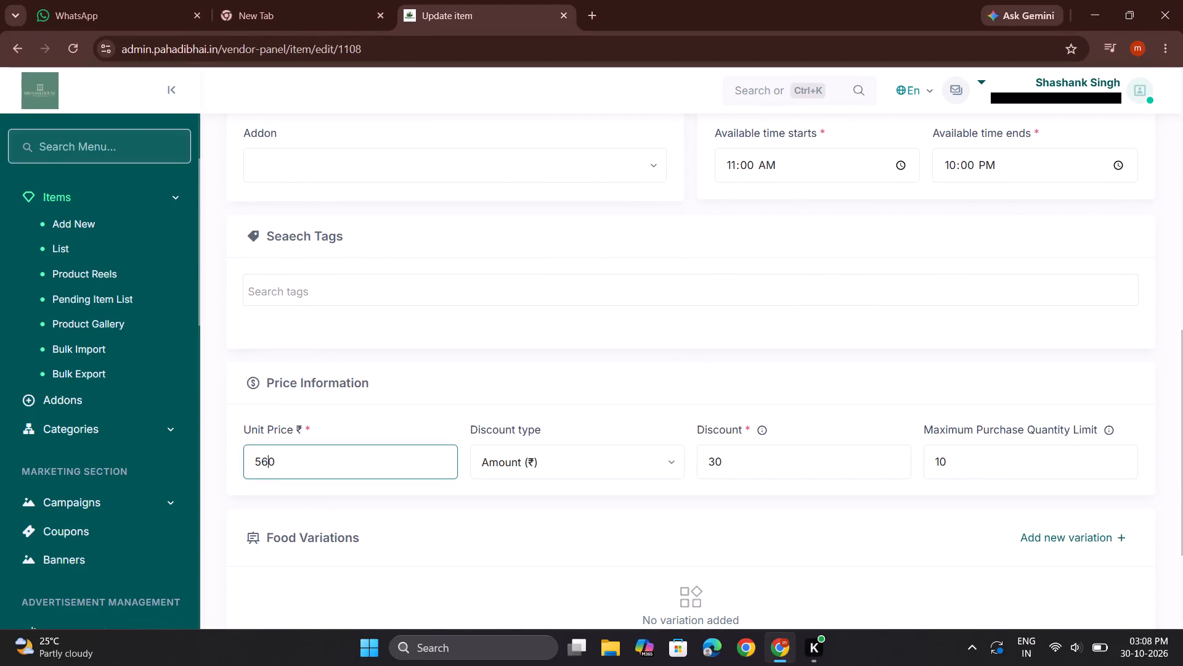
pyautogui.scroll(-7, 762, 588)
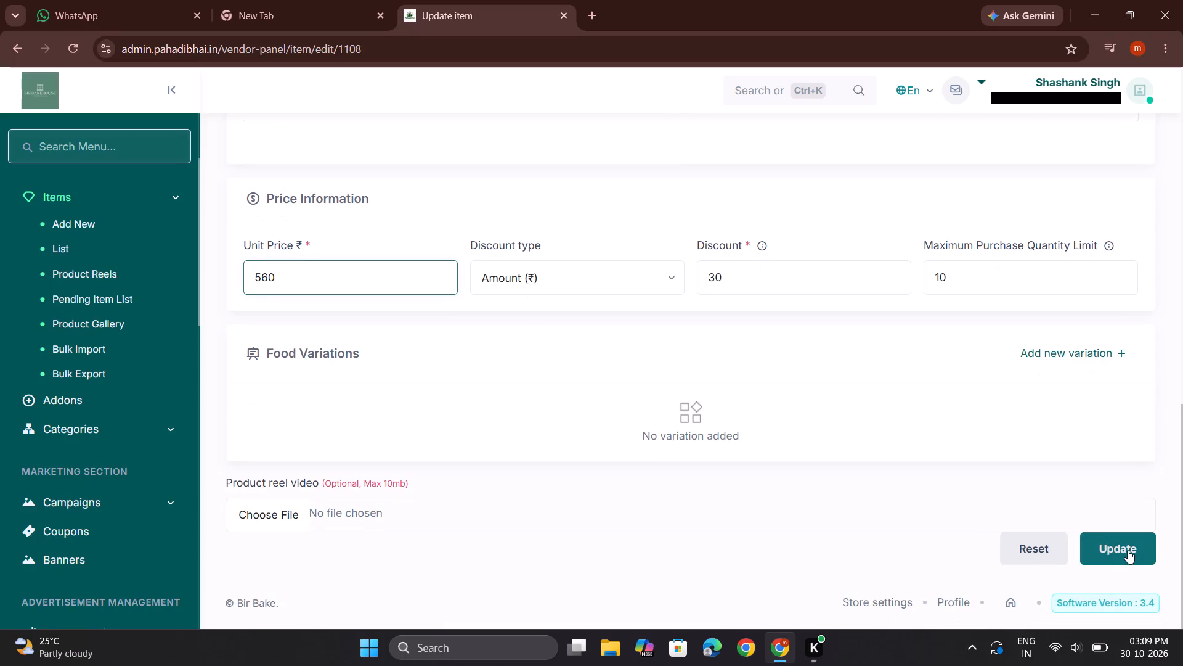
pyautogui.click(1127, 548)
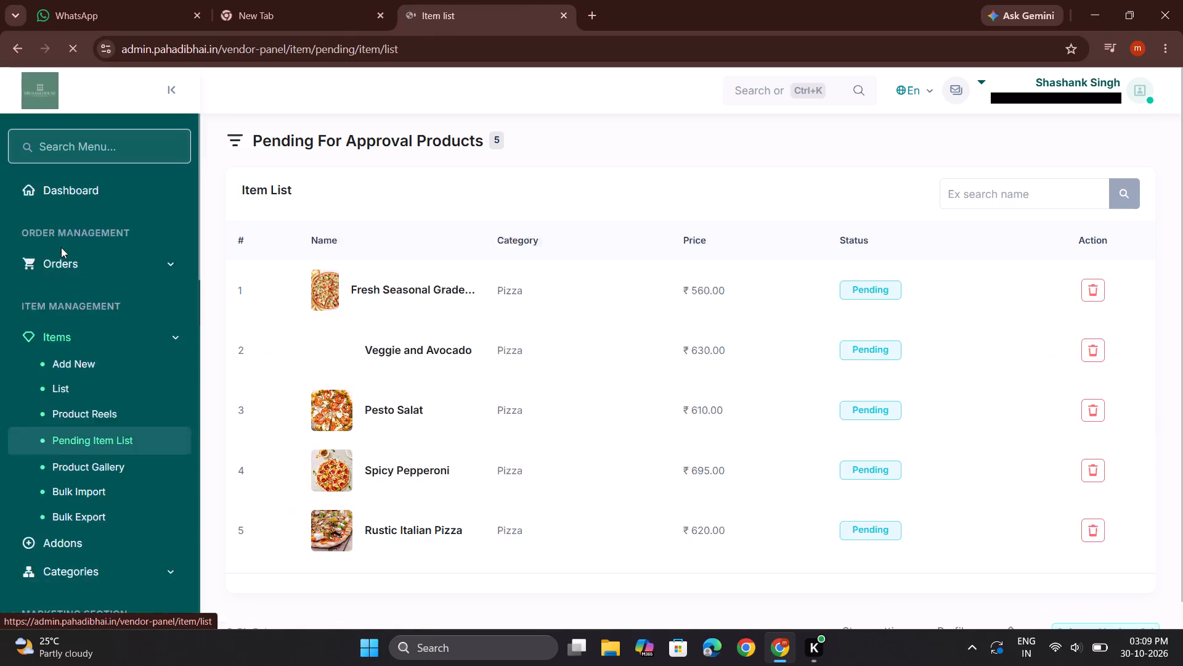
# From the item list, open the Margherita pizza for editing, set its unit price to ₹510 and submit the update.
pyautogui.click(66, 242)
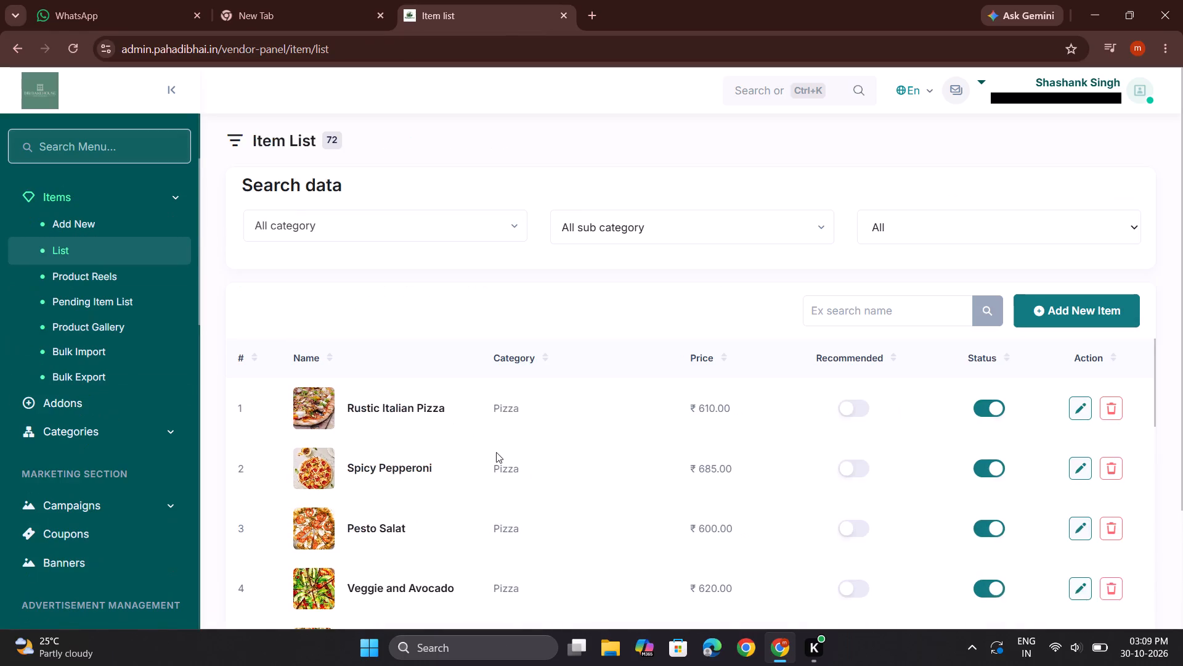
pyautogui.scroll(-3, 496, 452)
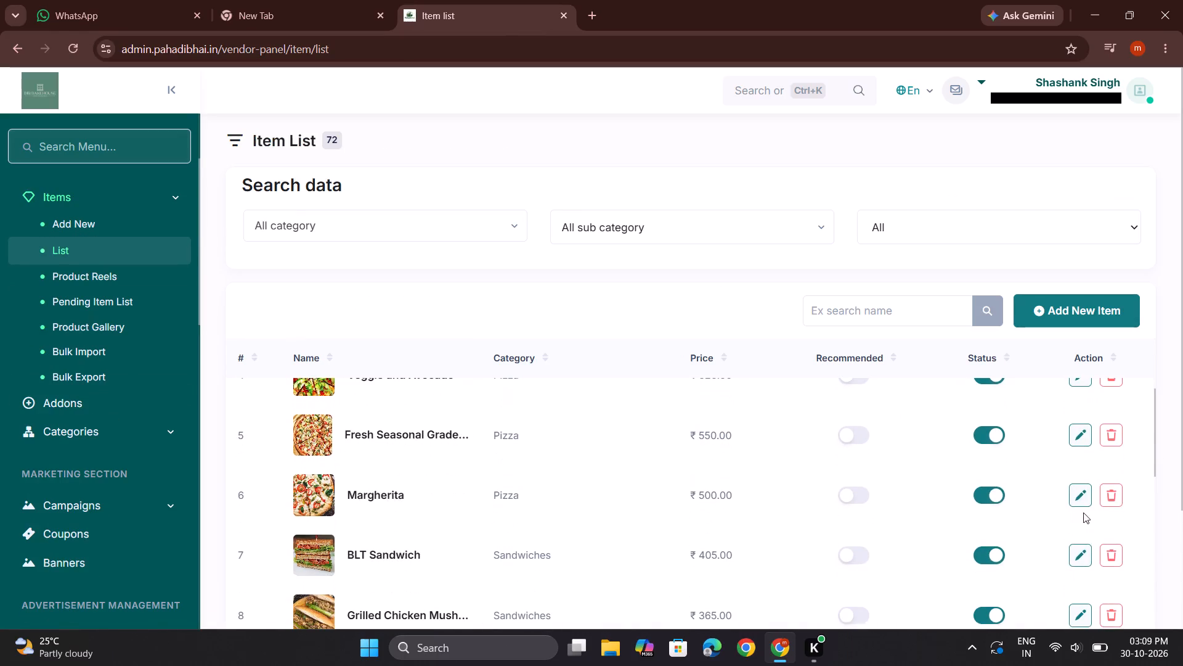
pyautogui.click(1074, 492)
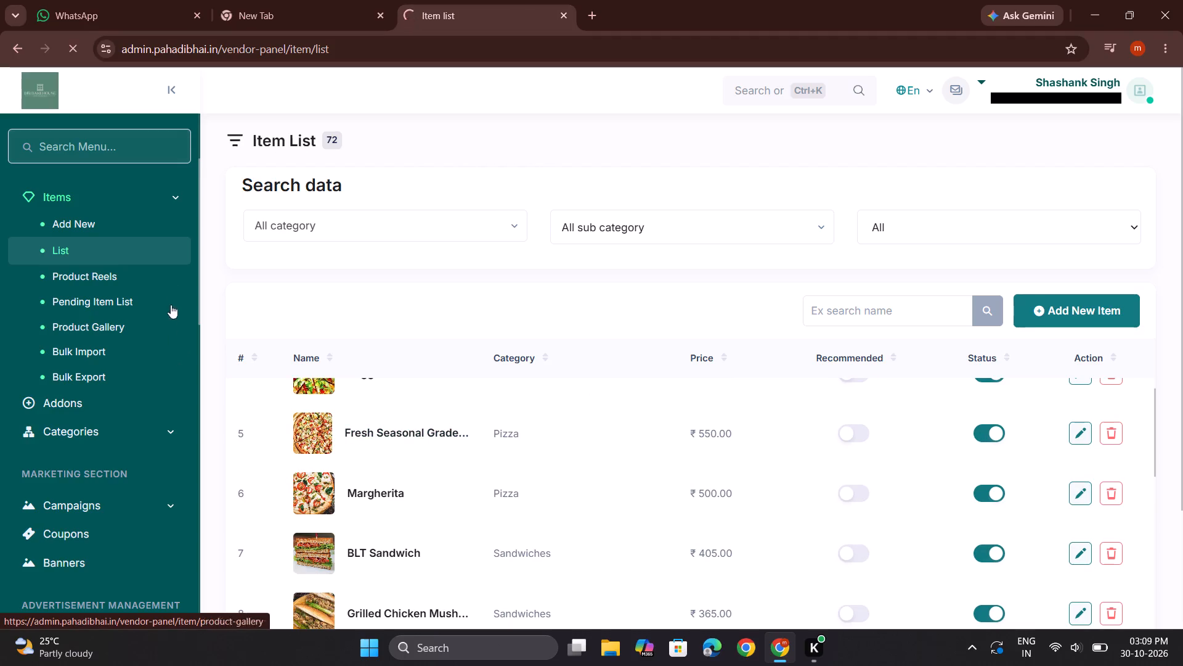
pyautogui.scroll(-1, 316, 343)
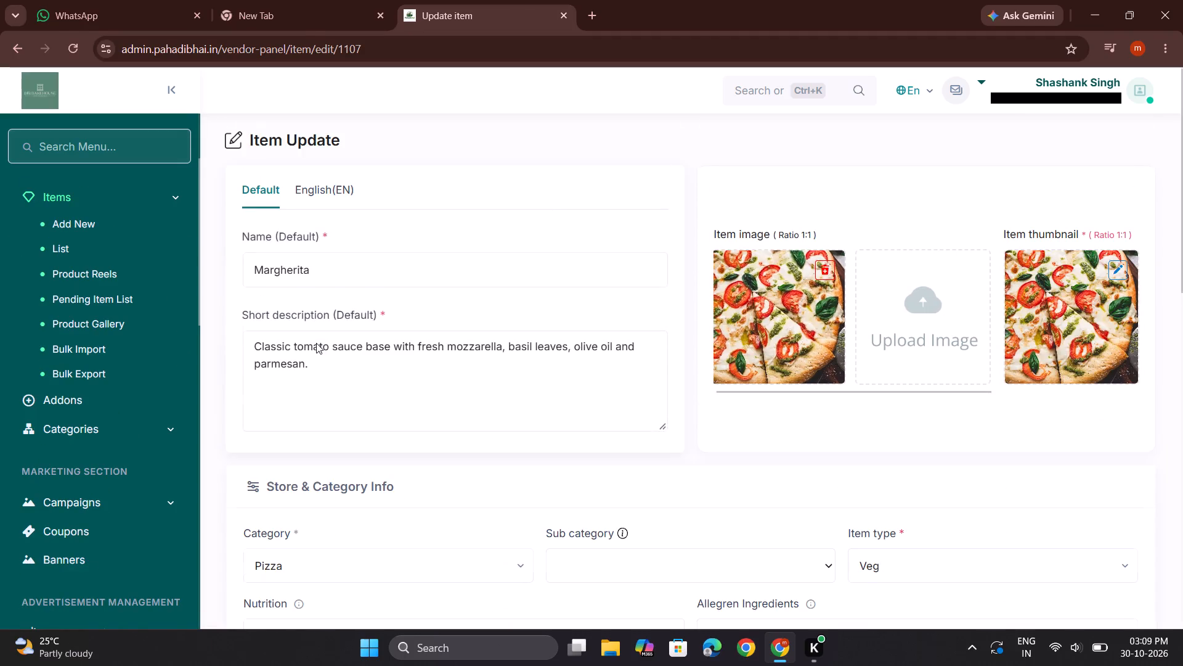
pyautogui.scroll(-6, 316, 343)
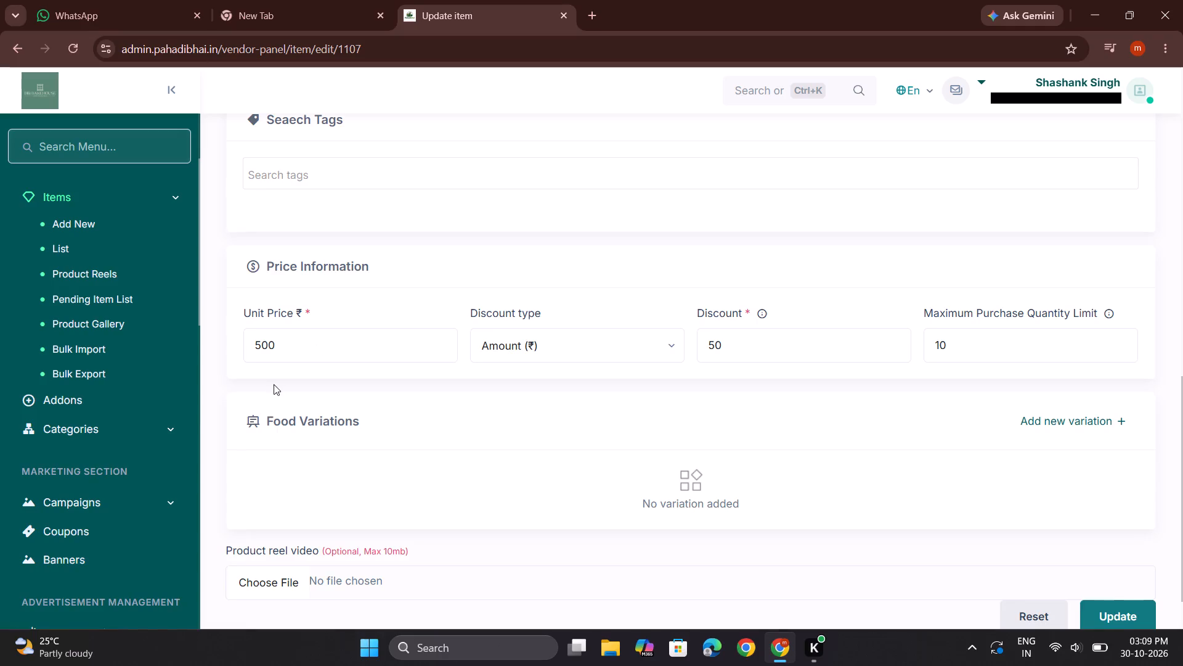
pyautogui.click(269, 349)
pyautogui.press('BackSpace')
pyautogui.press('1')
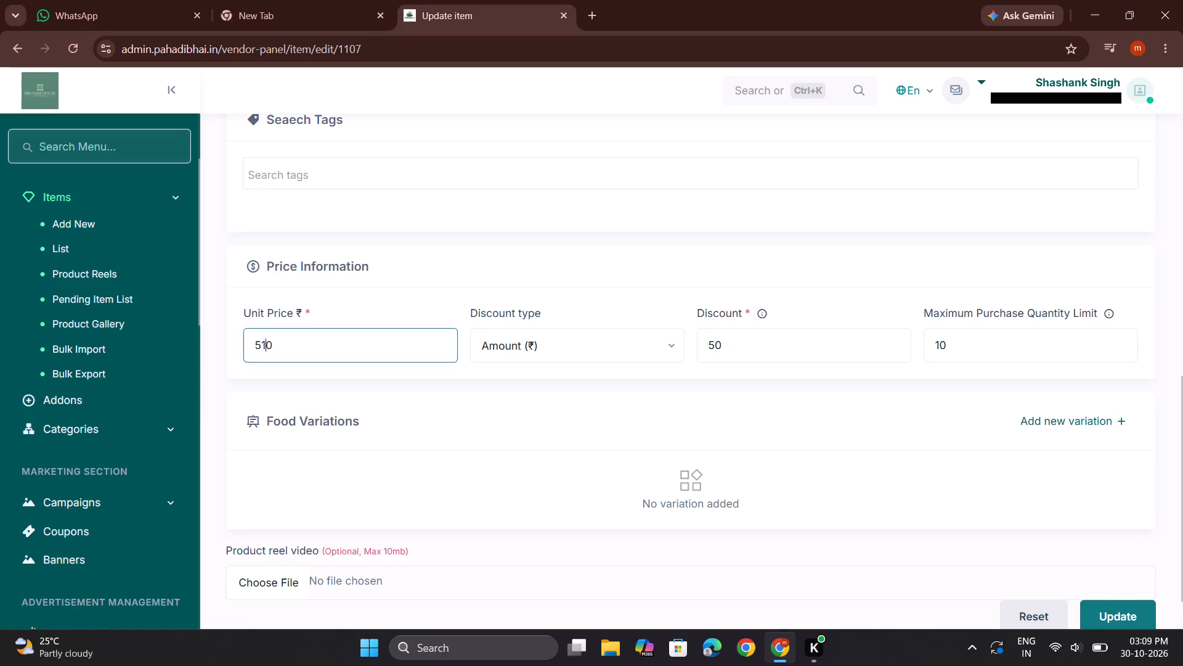
pyautogui.scroll(-5, 425, 403)
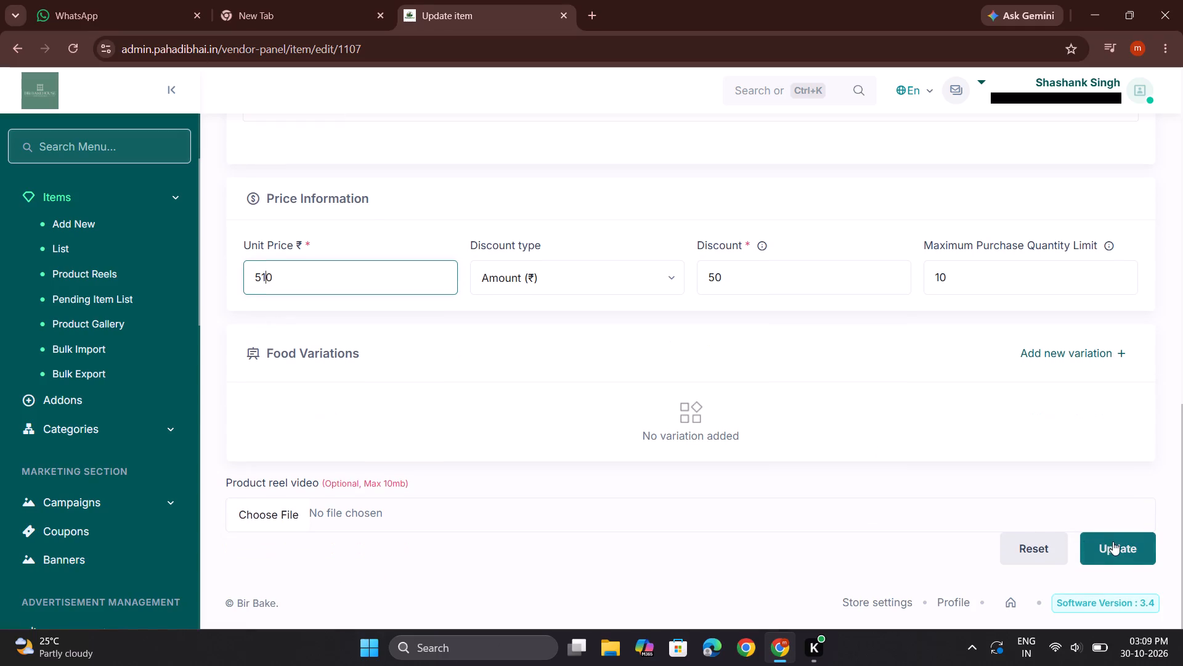
pyautogui.click(1113, 541)
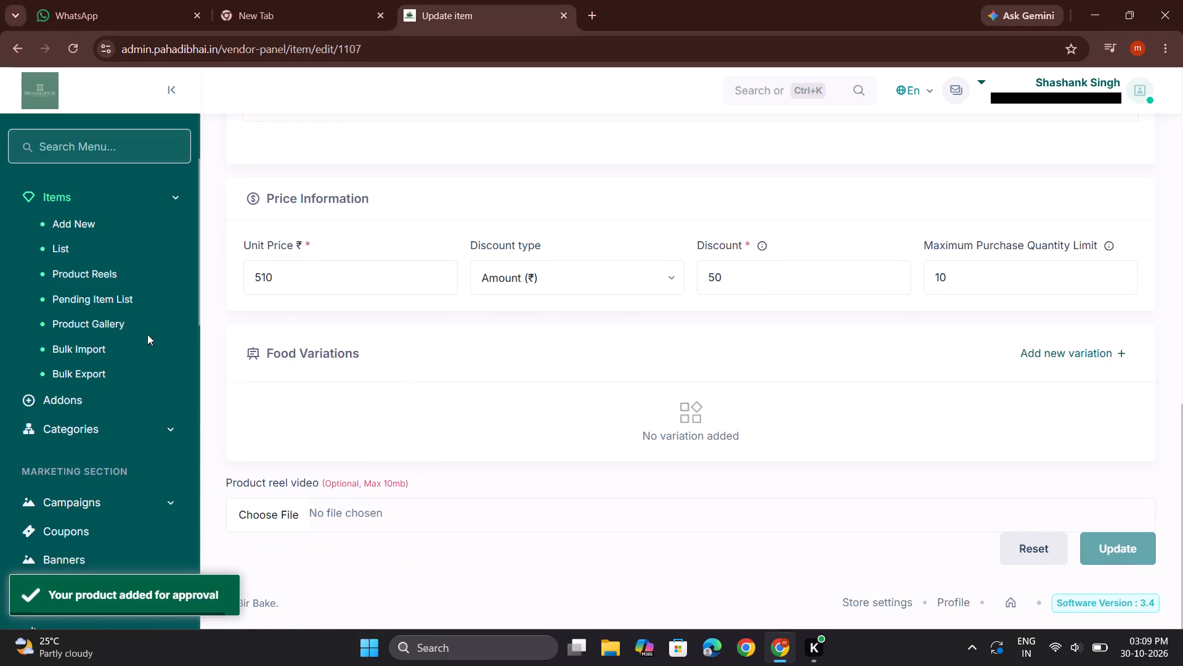
# From the item list, open the BLT Sandwich for editing, set its unit price to ₹415 and submit the update.
pyautogui.click(60, 245)
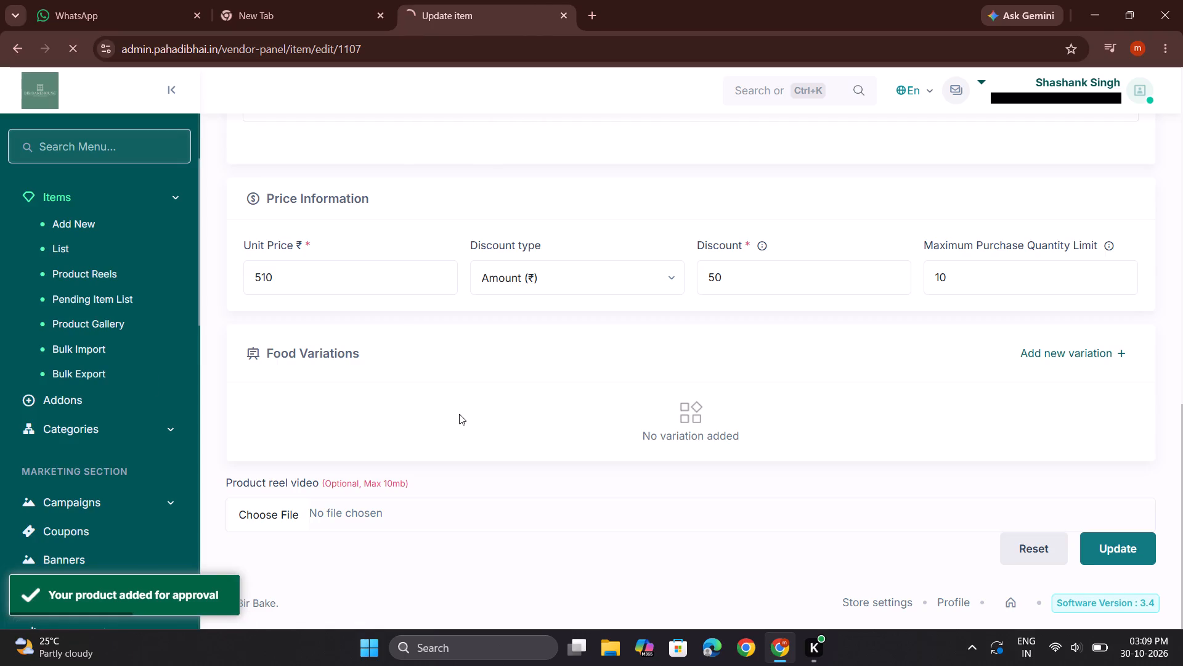
pyautogui.scroll(-6, 459, 414)
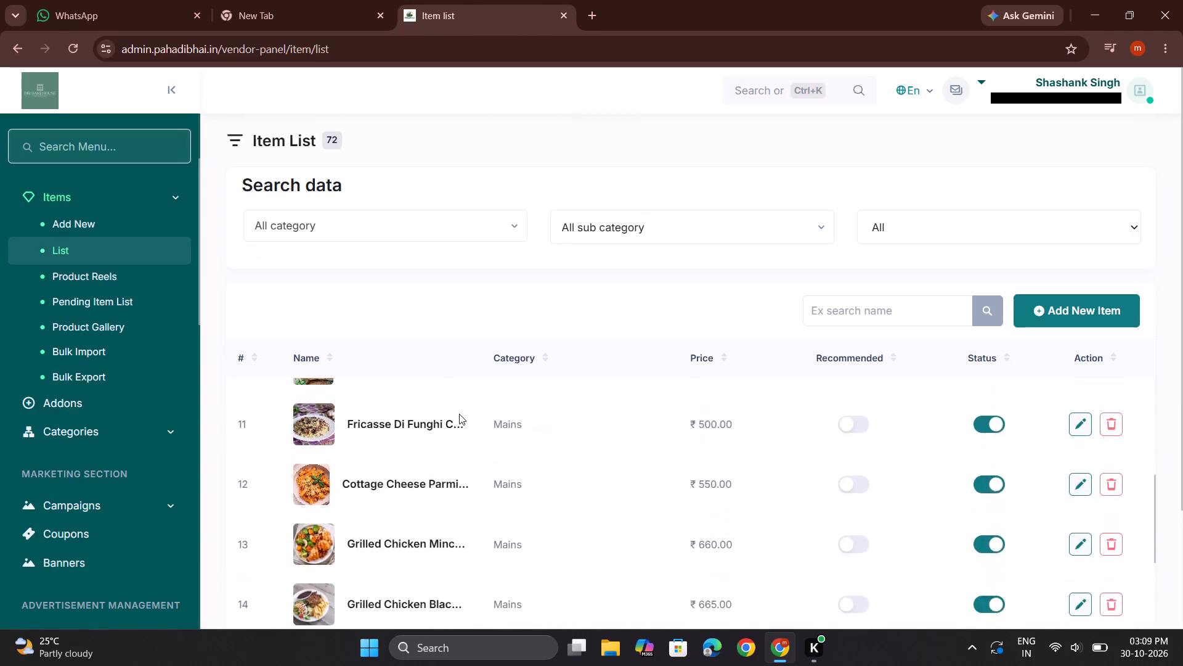
pyautogui.scroll(16, 422, 472)
pyautogui.scroll(-1, 525, 498)
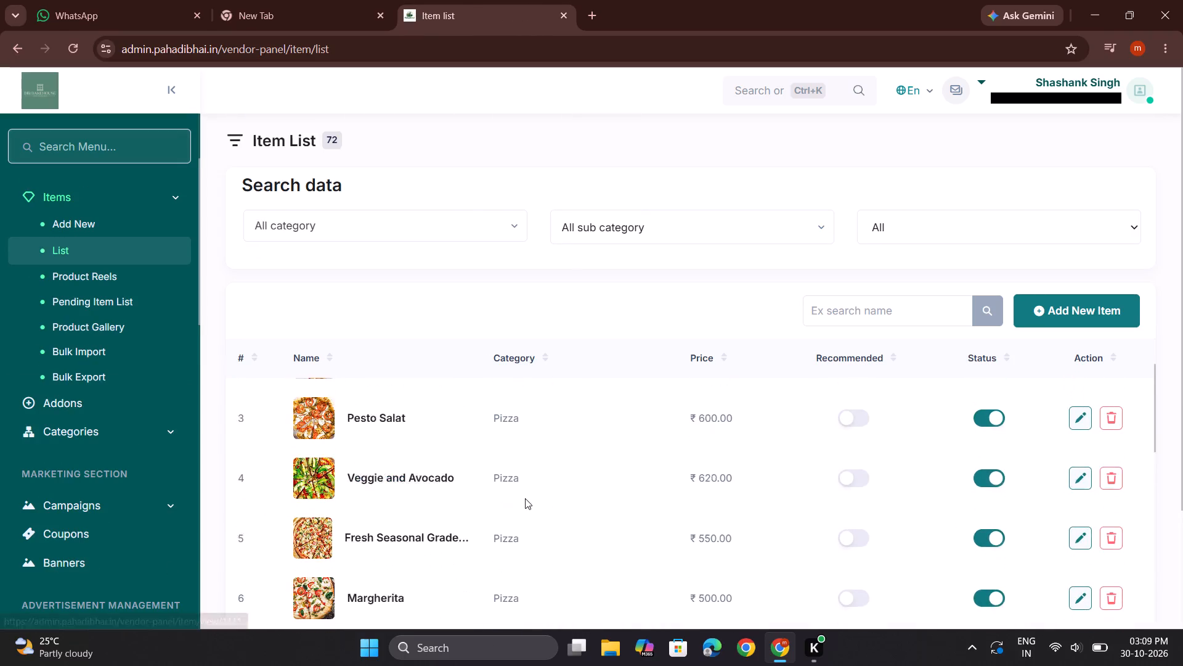
pyautogui.scroll(-1, 525, 498)
pyautogui.scroll(-1, 853, 545)
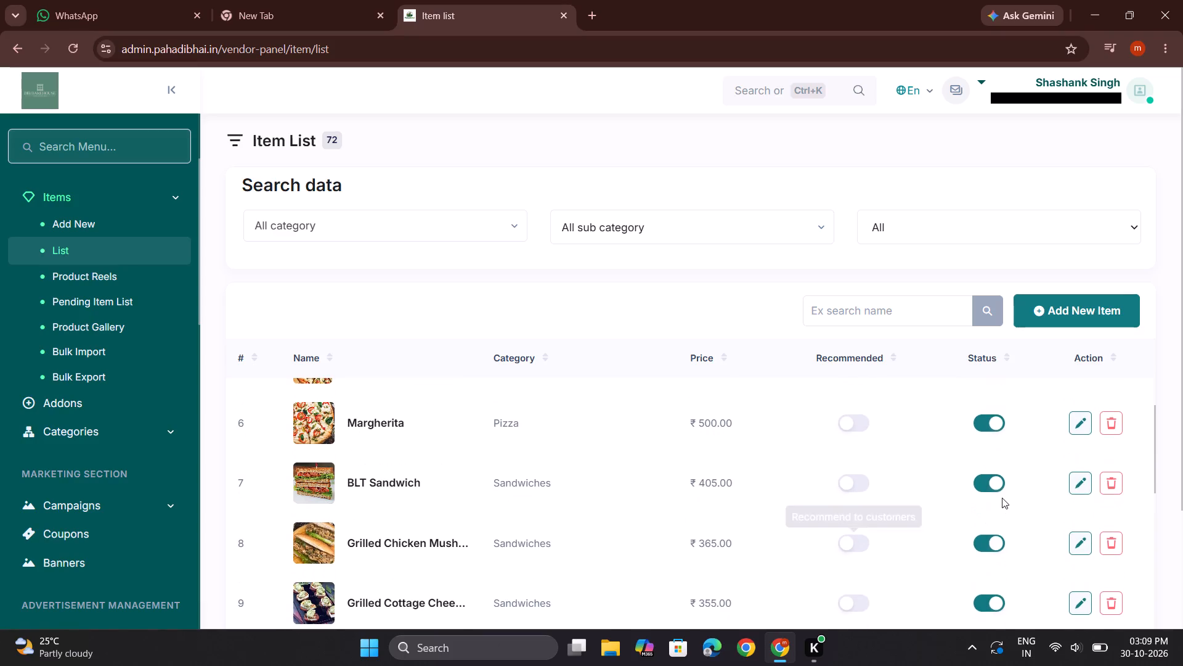
pyautogui.click(1070, 488)
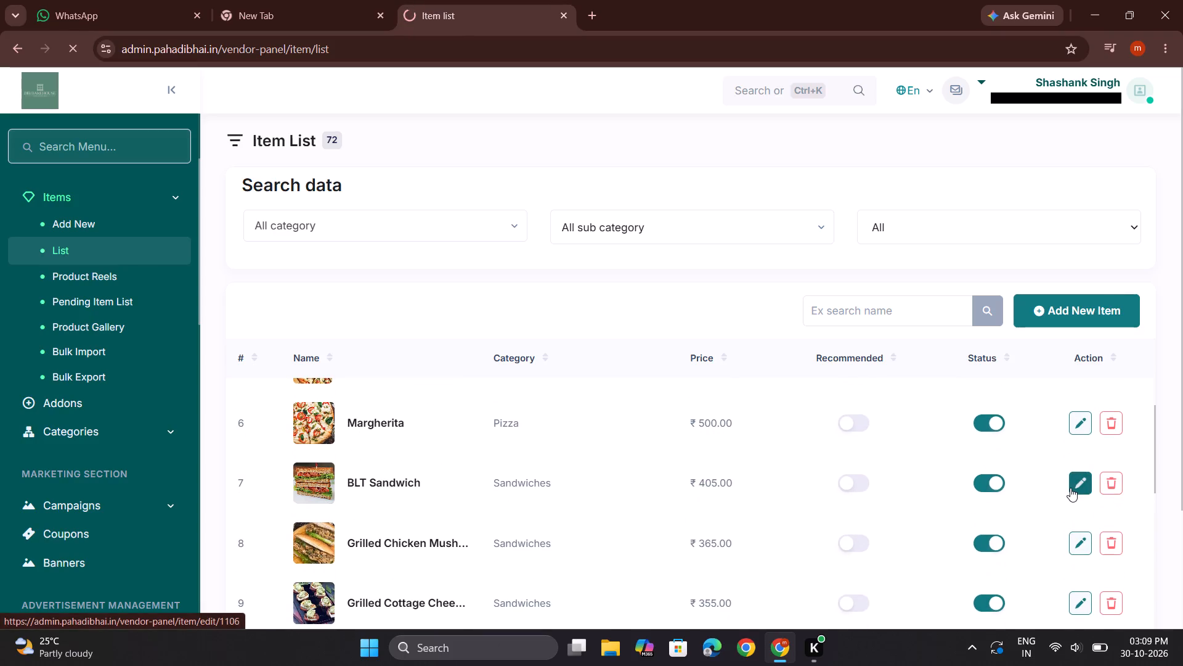
pyautogui.click(1083, 486)
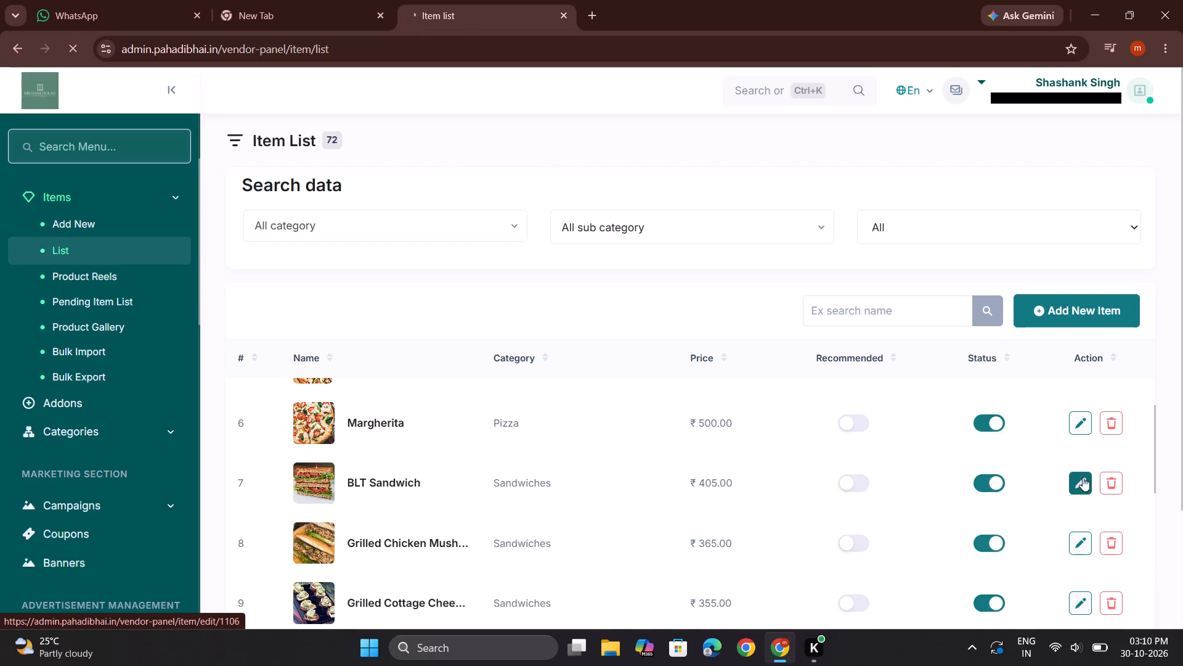
pyautogui.click(1077, 490)
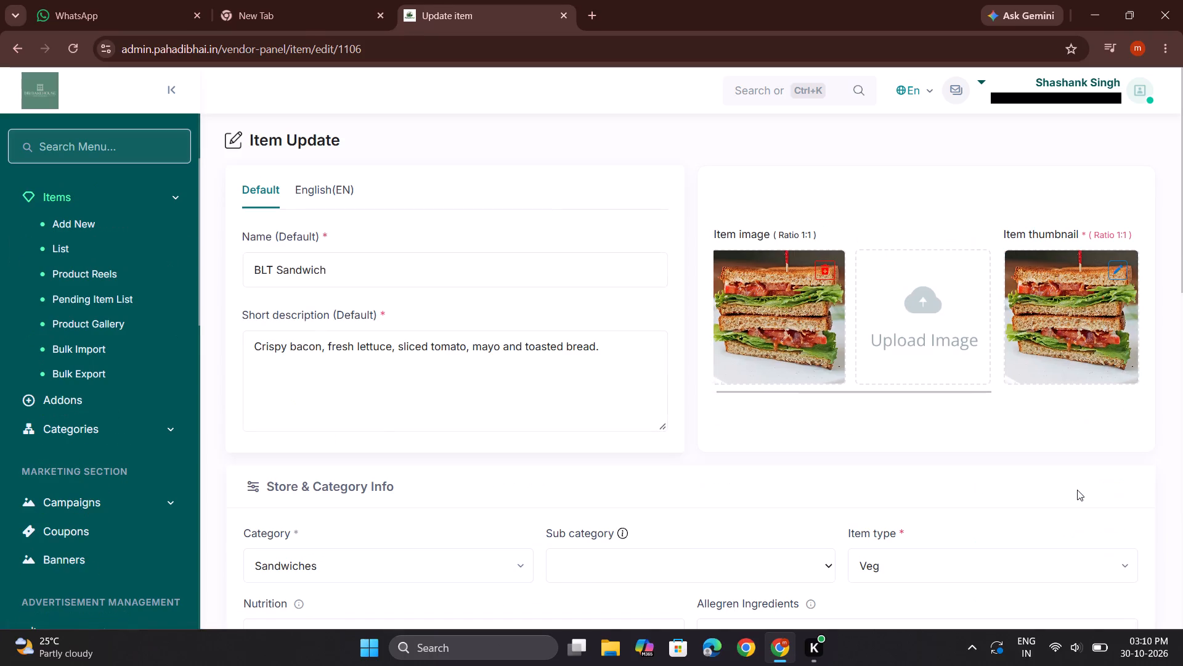
pyautogui.scroll(-7, 1077, 490)
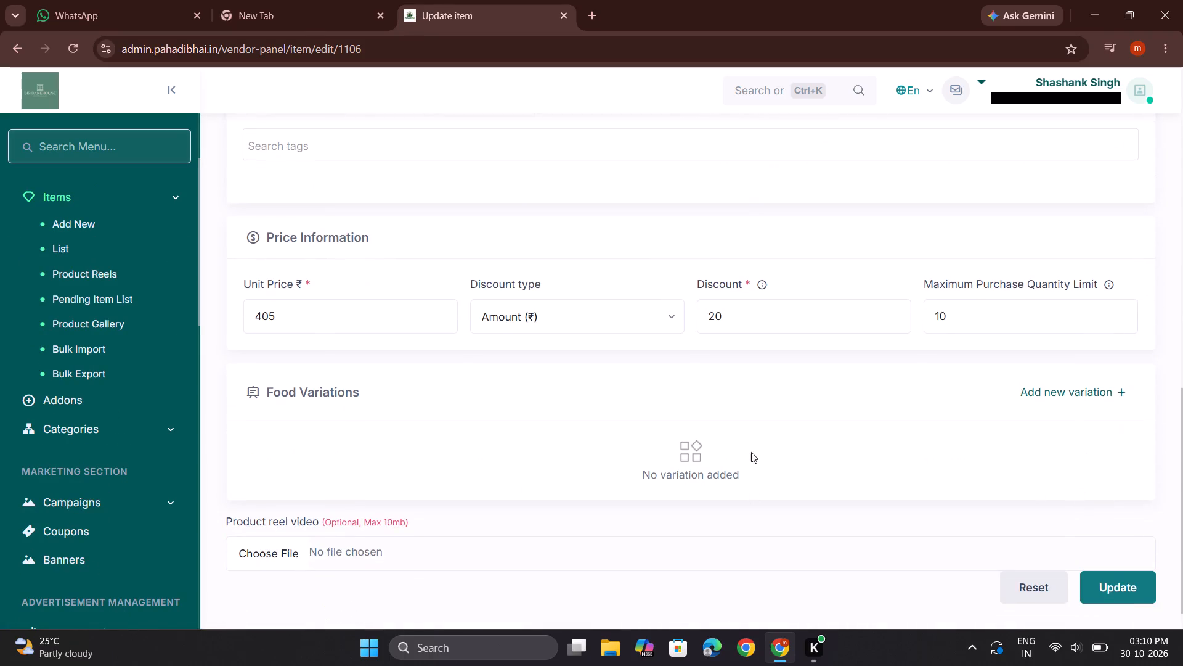
pyautogui.click(288, 316)
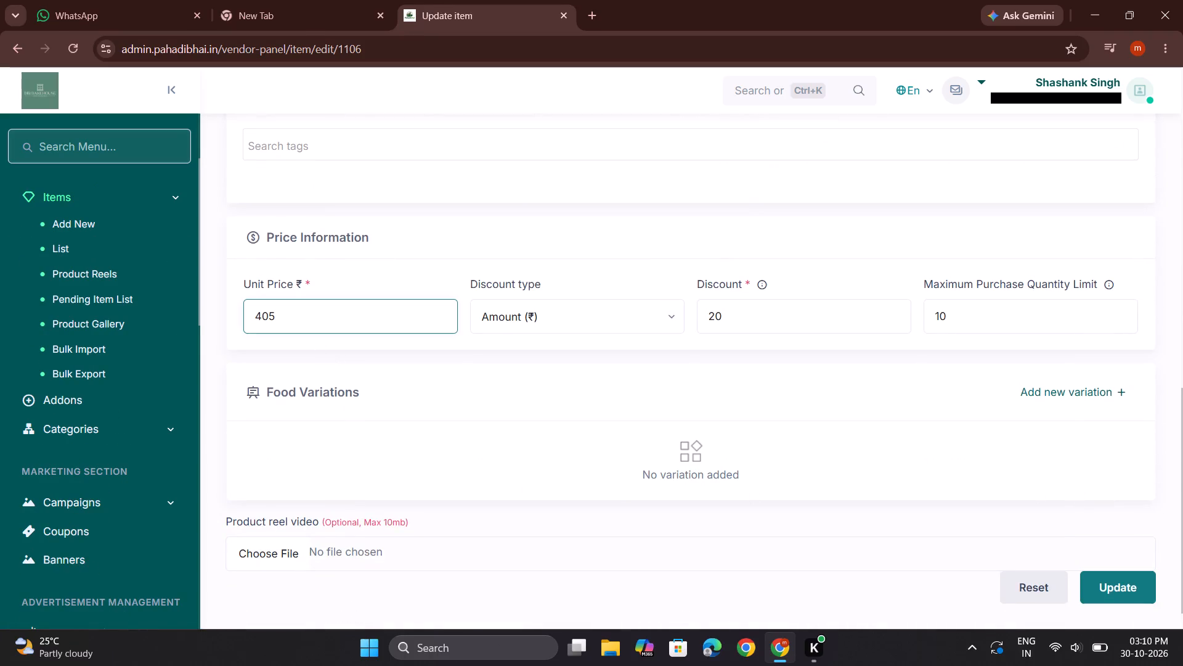
pyautogui.press('BackSpace')
pyautogui.press('BackSpace')
pyautogui.write('15')
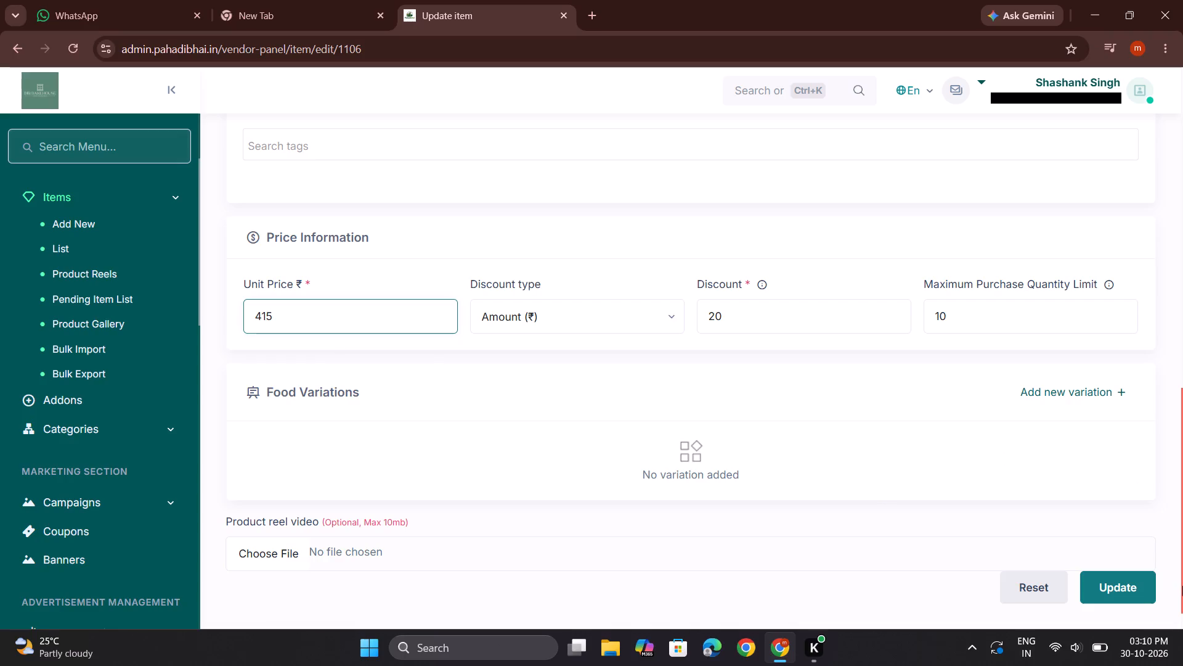
pyautogui.click(1140, 588)
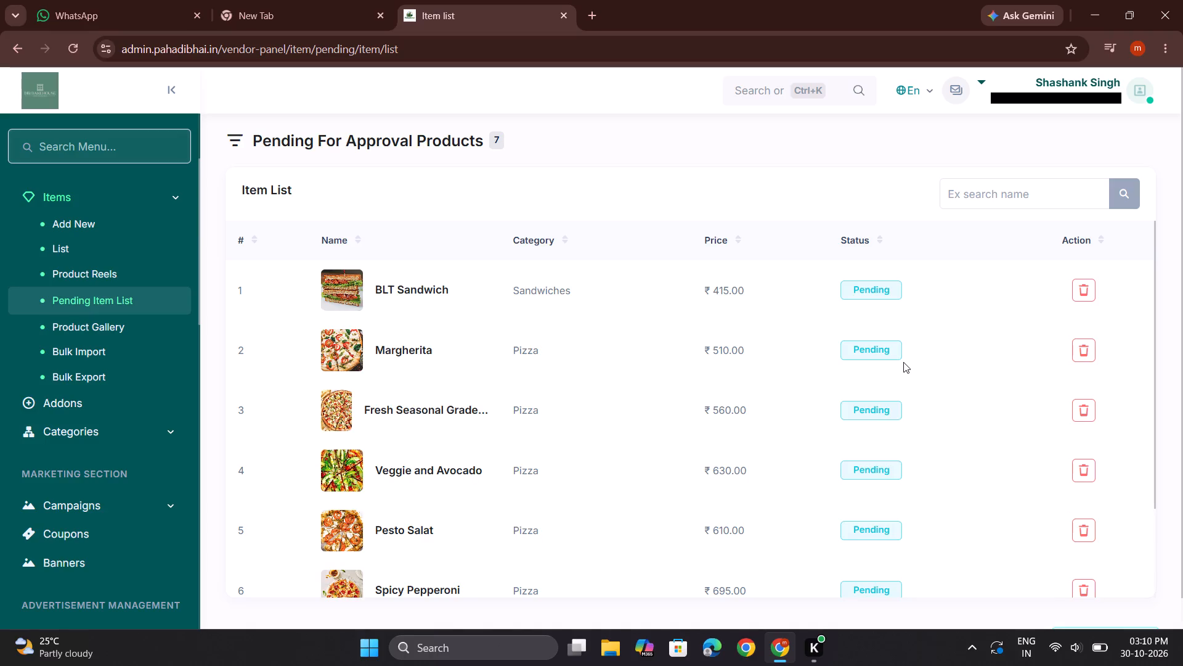
# Return to the item list and open the Grilled Chicken Mush... sandwich for editing.
pyautogui.click(75, 255)
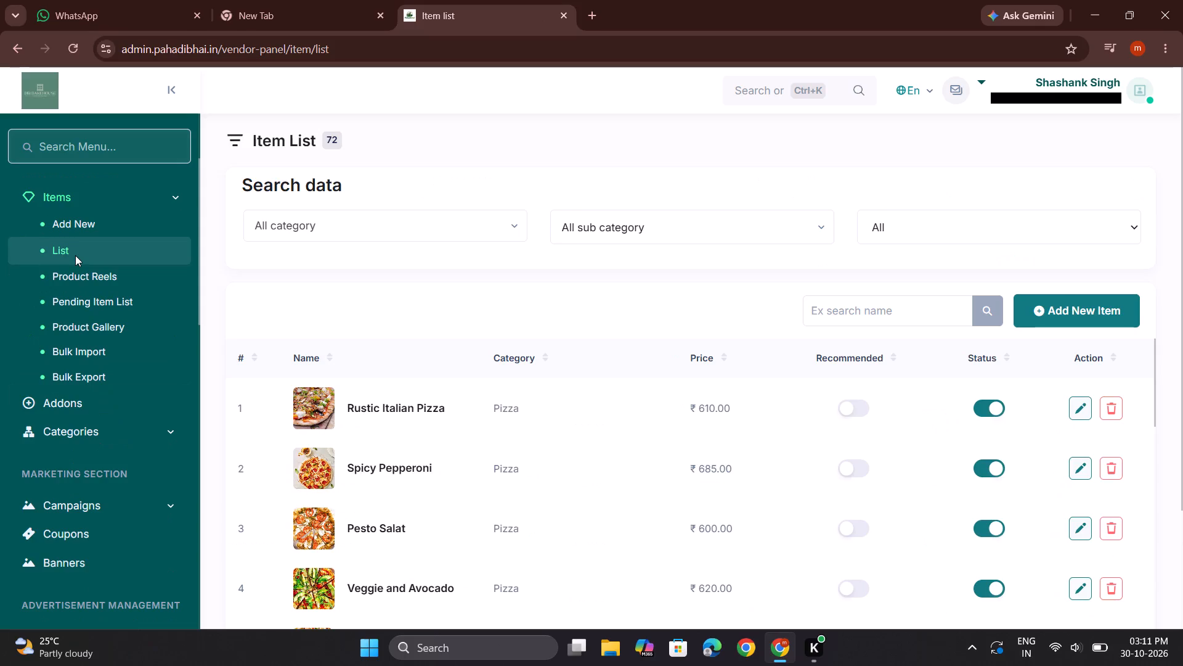
pyautogui.scroll(-2, 75, 255)
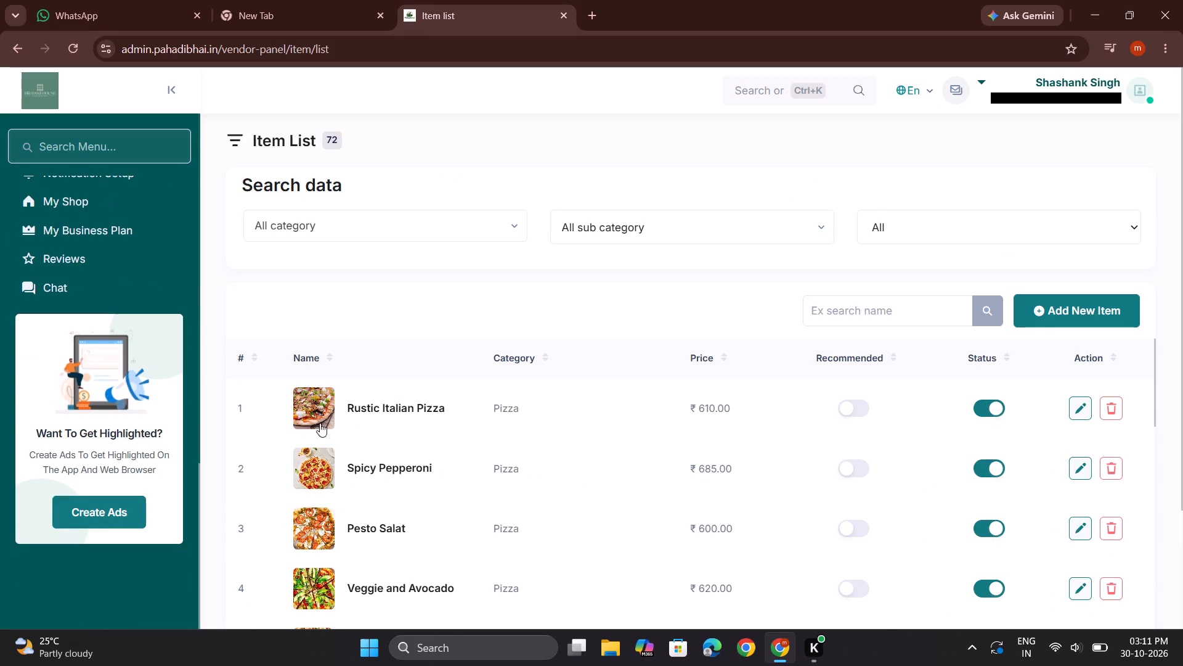
pyautogui.scroll(-11, 320, 423)
pyautogui.scroll(1, 320, 423)
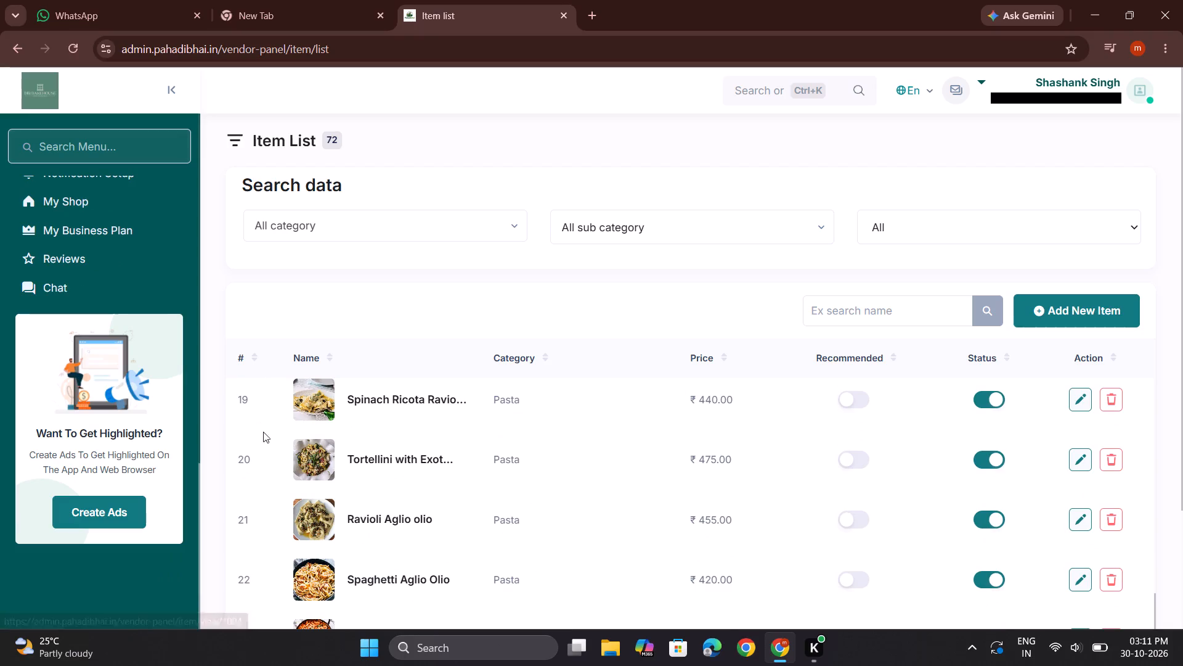
pyautogui.scroll(10, 370, 505)
pyautogui.scroll(16, 52, 245)
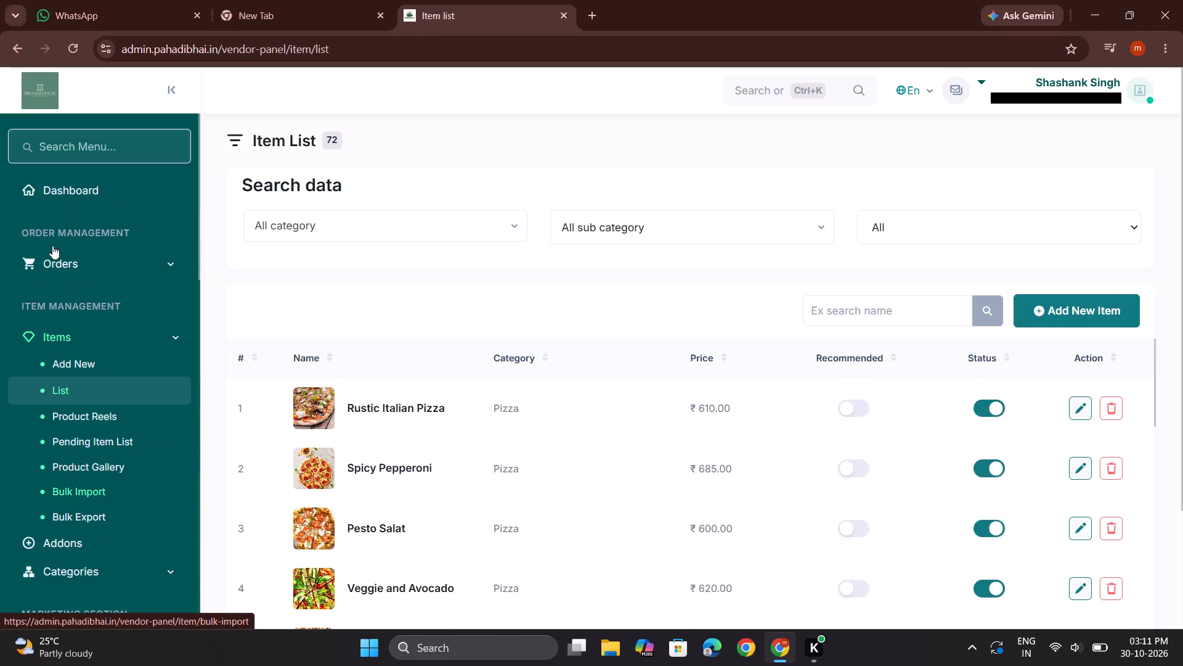
pyautogui.scroll(-4, 384, 410)
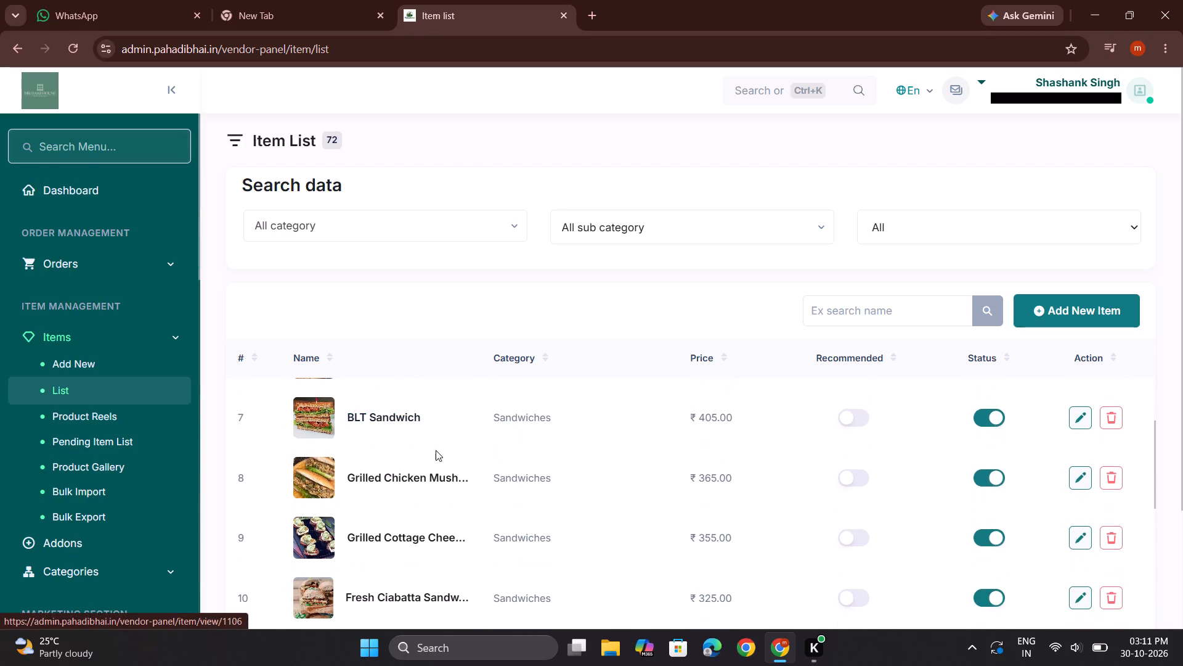
pyautogui.click(1078, 486)
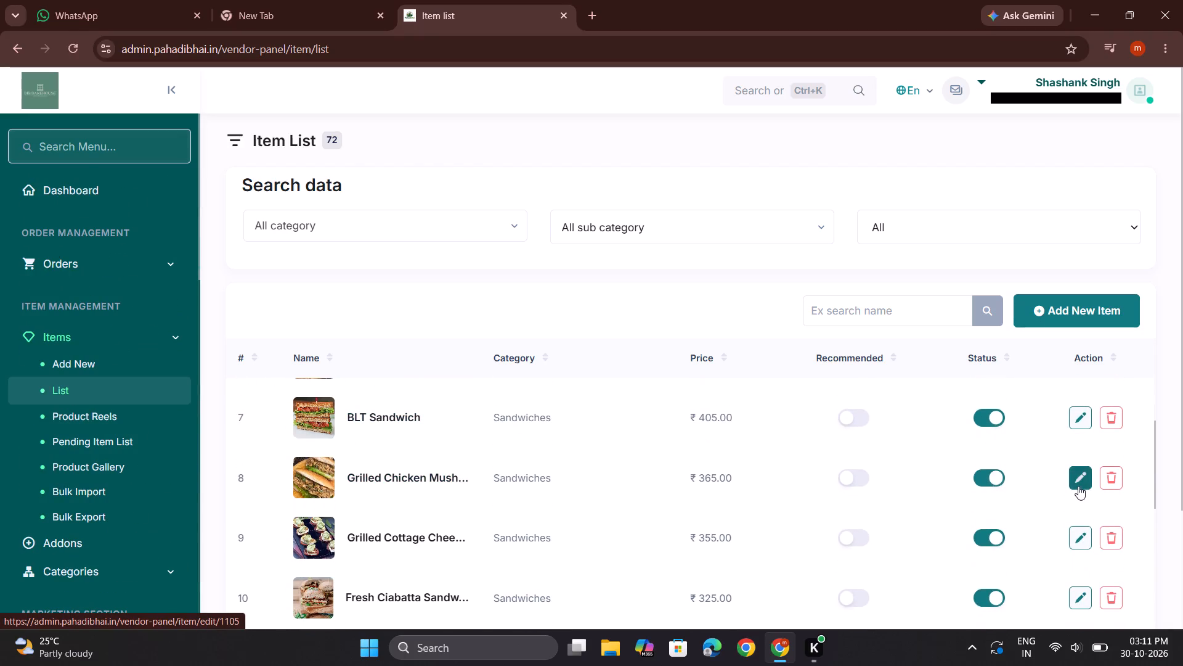
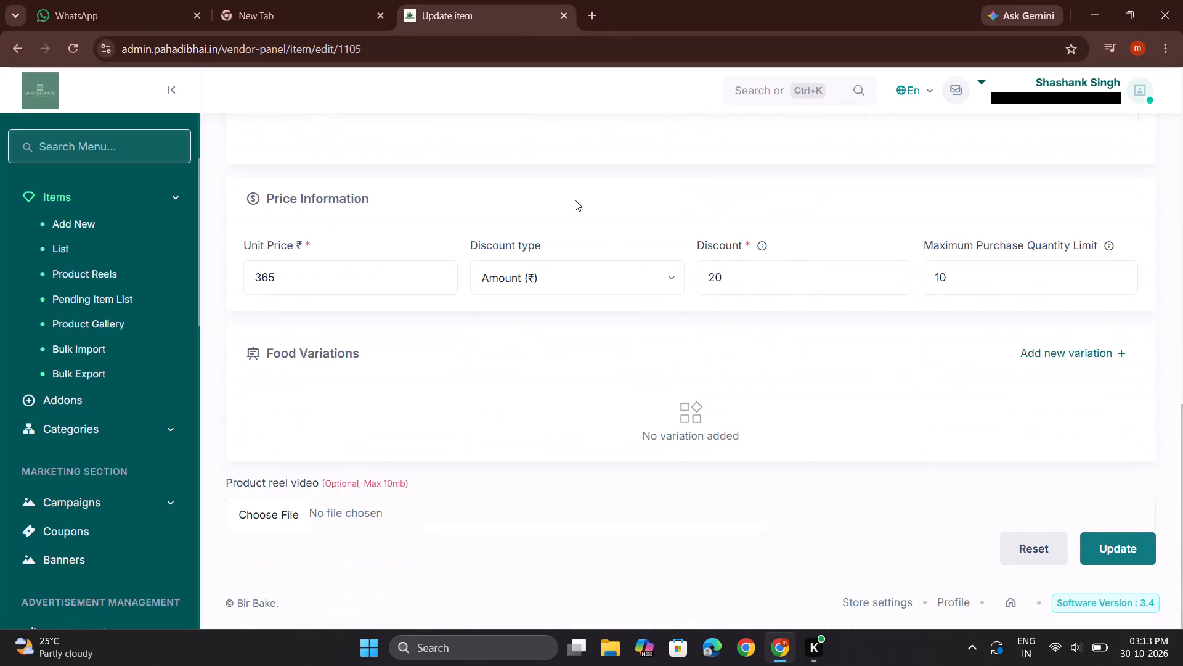
# Set the unit price of the Grilled Chicken Mush... sandwich to ₹375 and submit the item update.
pyautogui.click(328, 274)
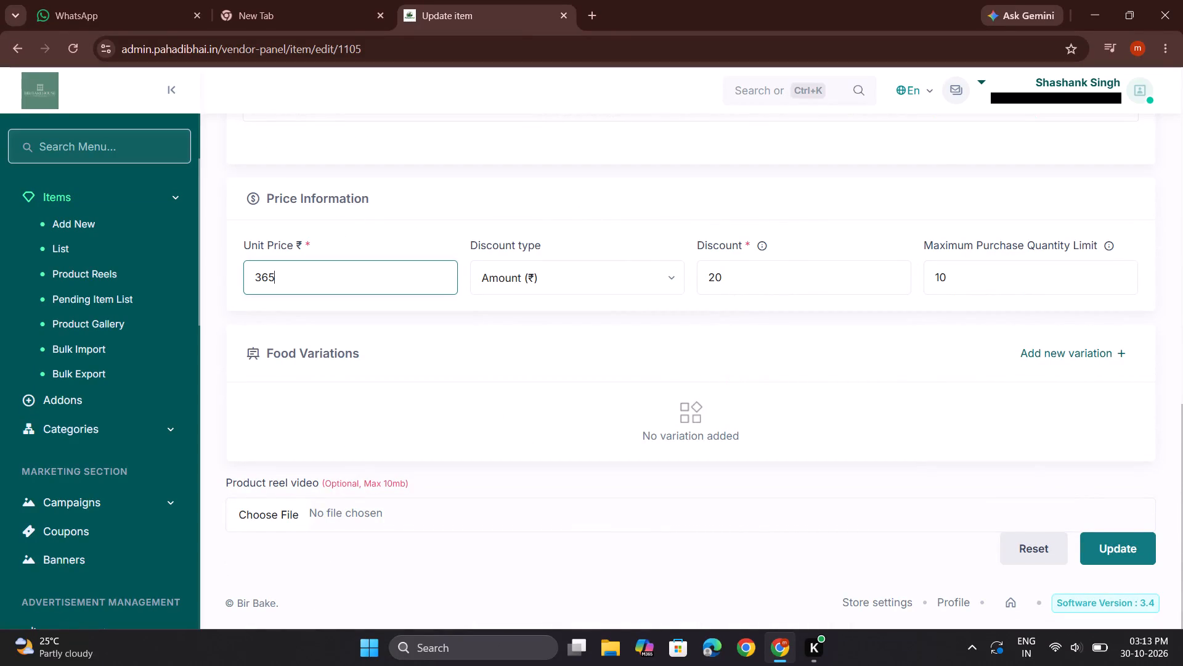
pyautogui.press('BackSpace')
pyautogui.press('BackSpace')
pyautogui.write('75')
pyautogui.click(1110, 551)
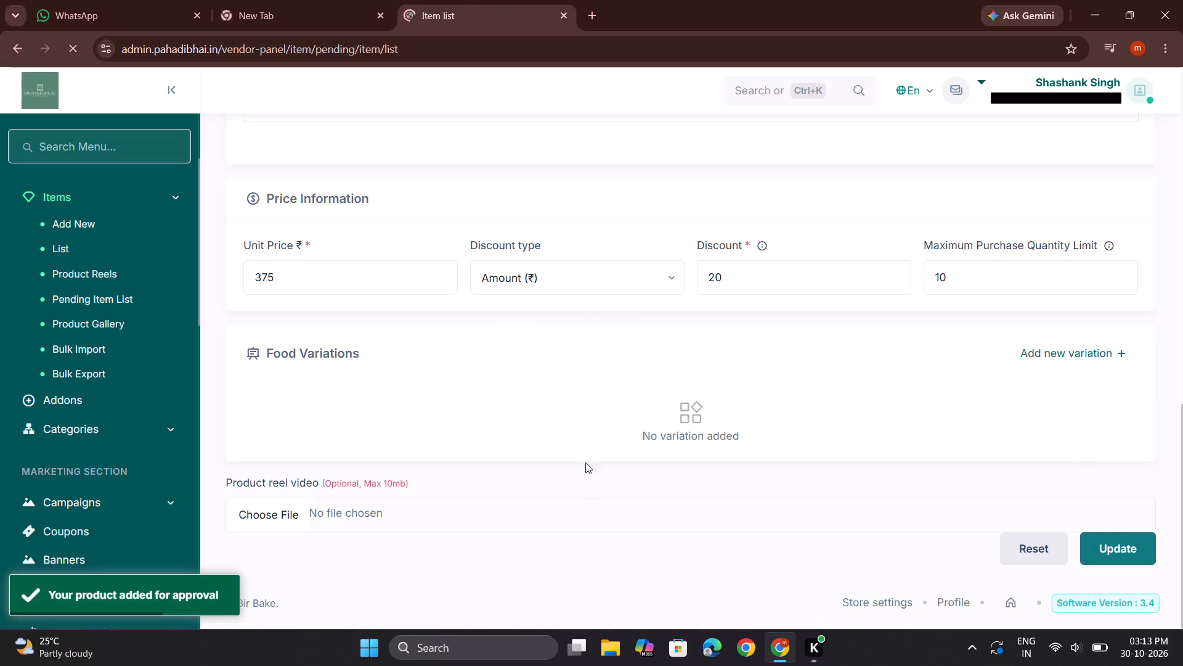
# From the item list, open the Grilled Cottage Cheese sandwich for editing, set its unit price to ₹365 and submit the update.
pyautogui.scroll(-10, 585, 462)
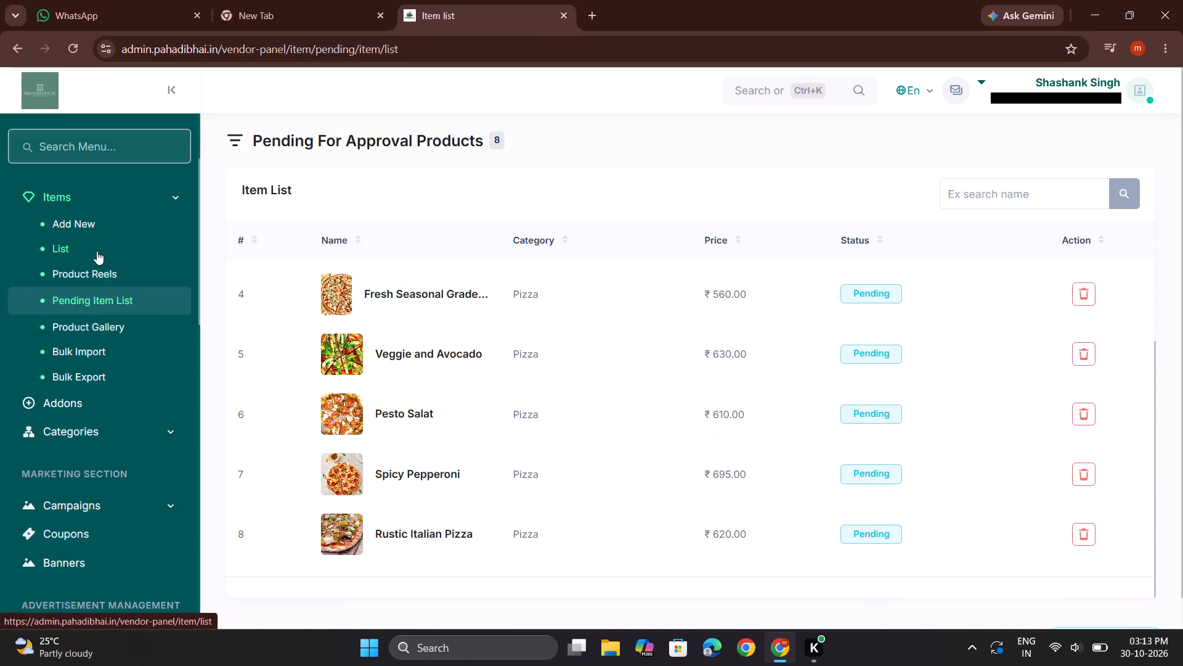
pyautogui.click(97, 251)
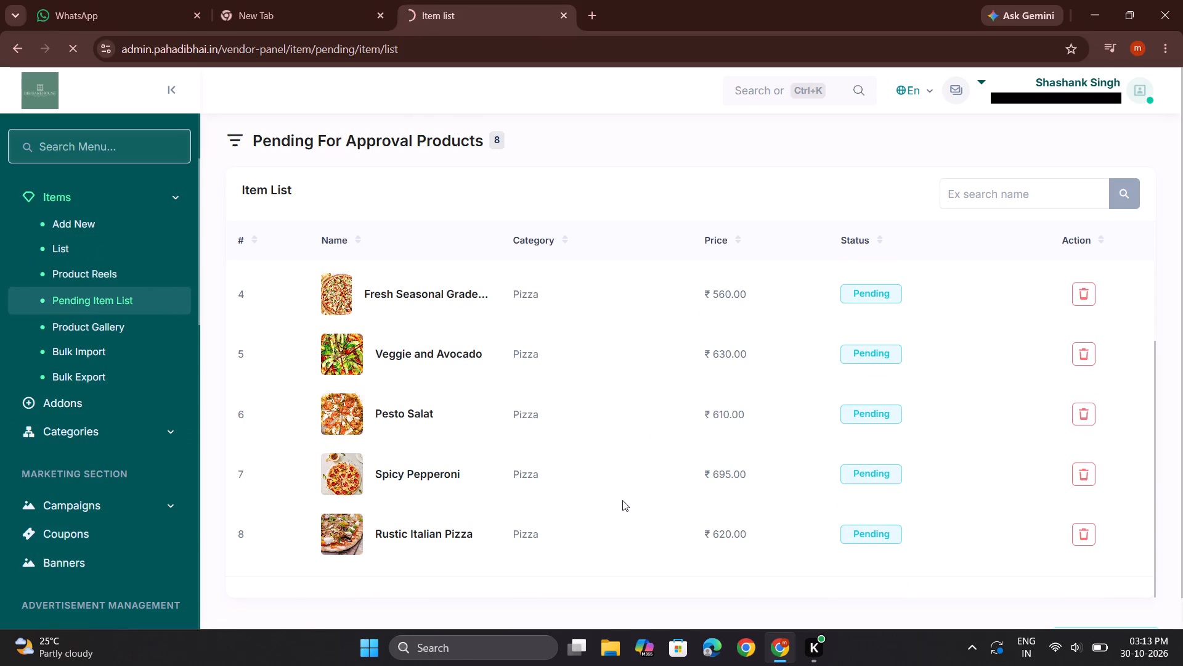
pyautogui.scroll(-1, 704, 491)
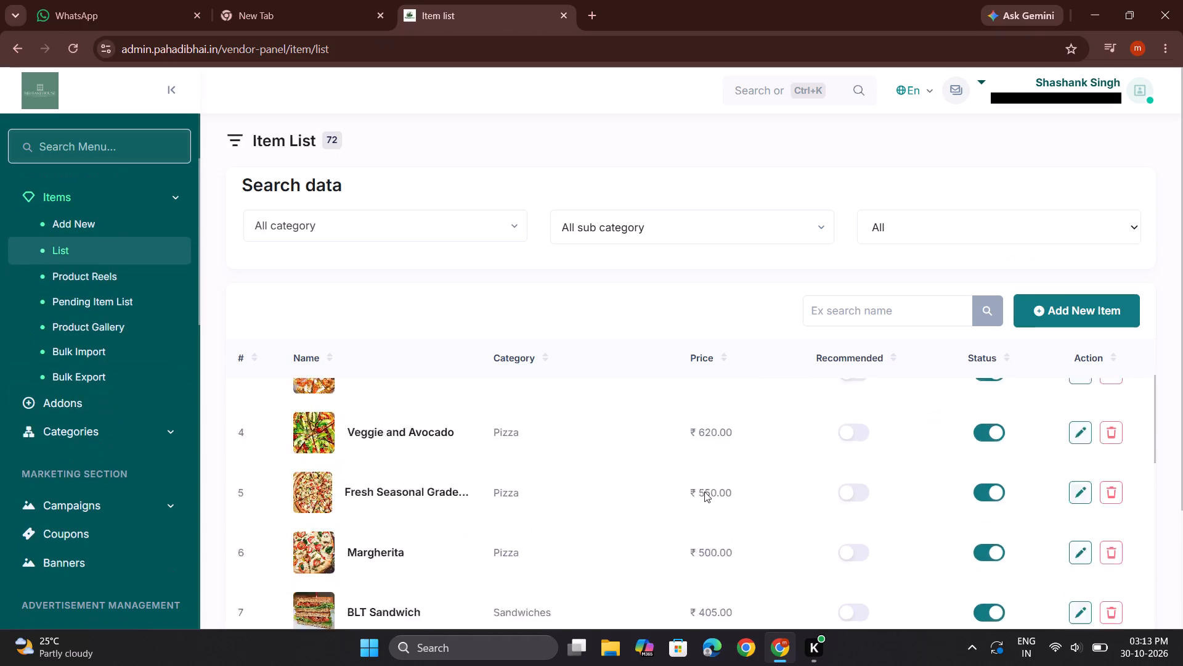
pyautogui.scroll(-3, 704, 491)
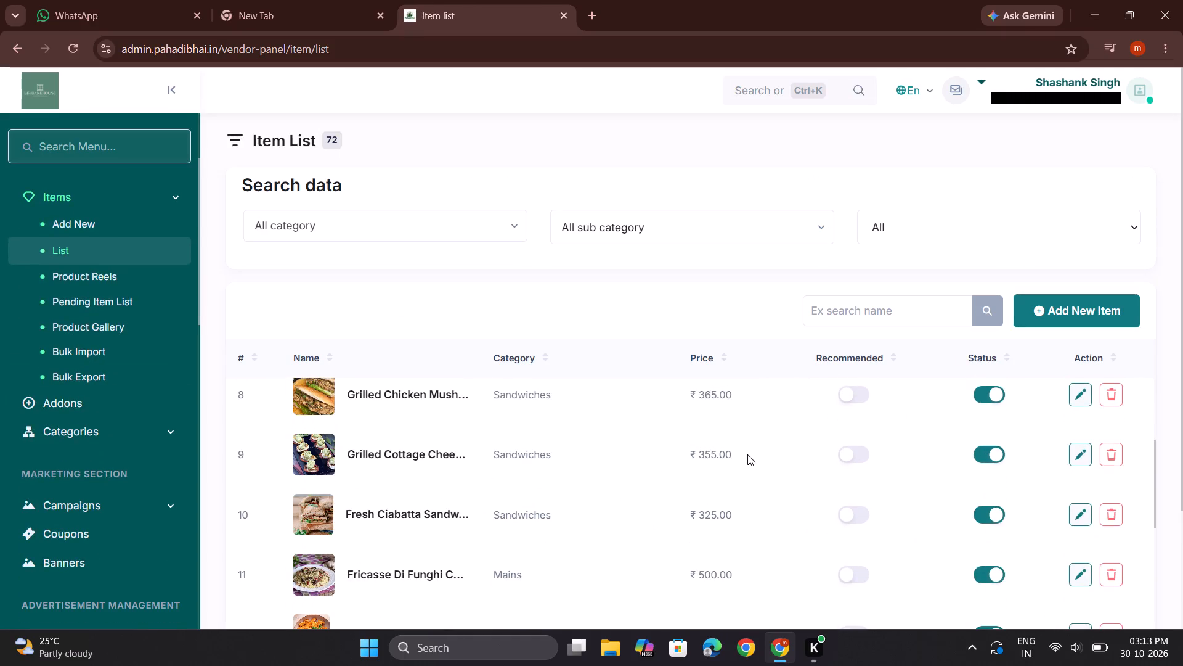
pyautogui.click(1082, 458)
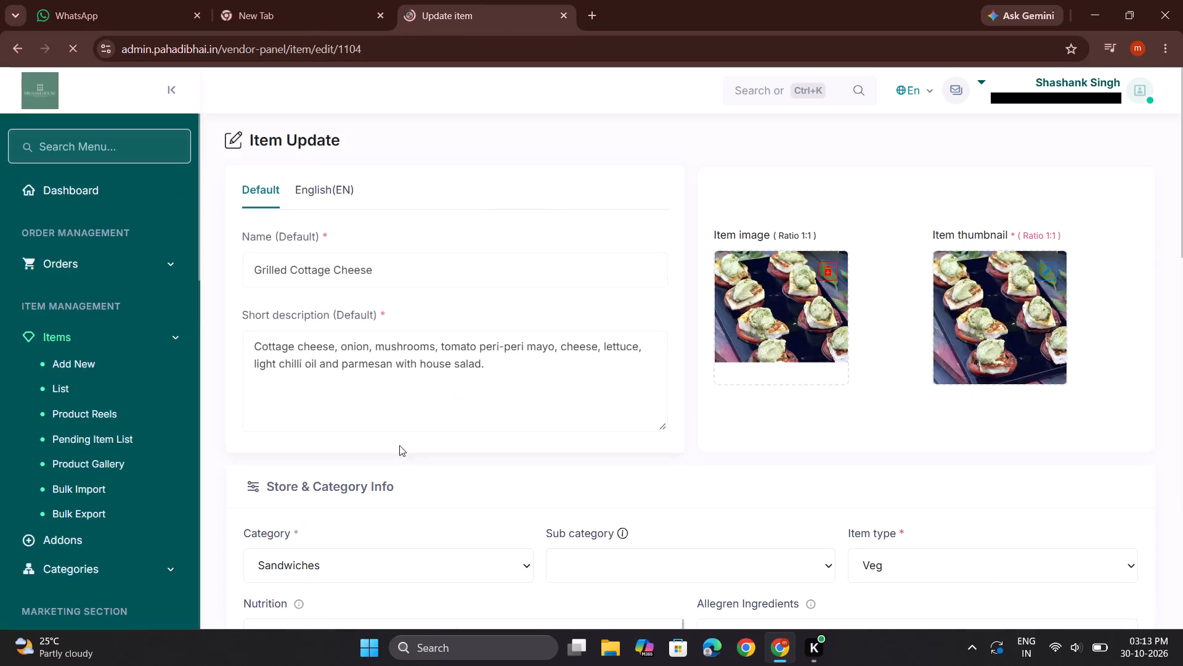
pyautogui.scroll(-6, 319, 536)
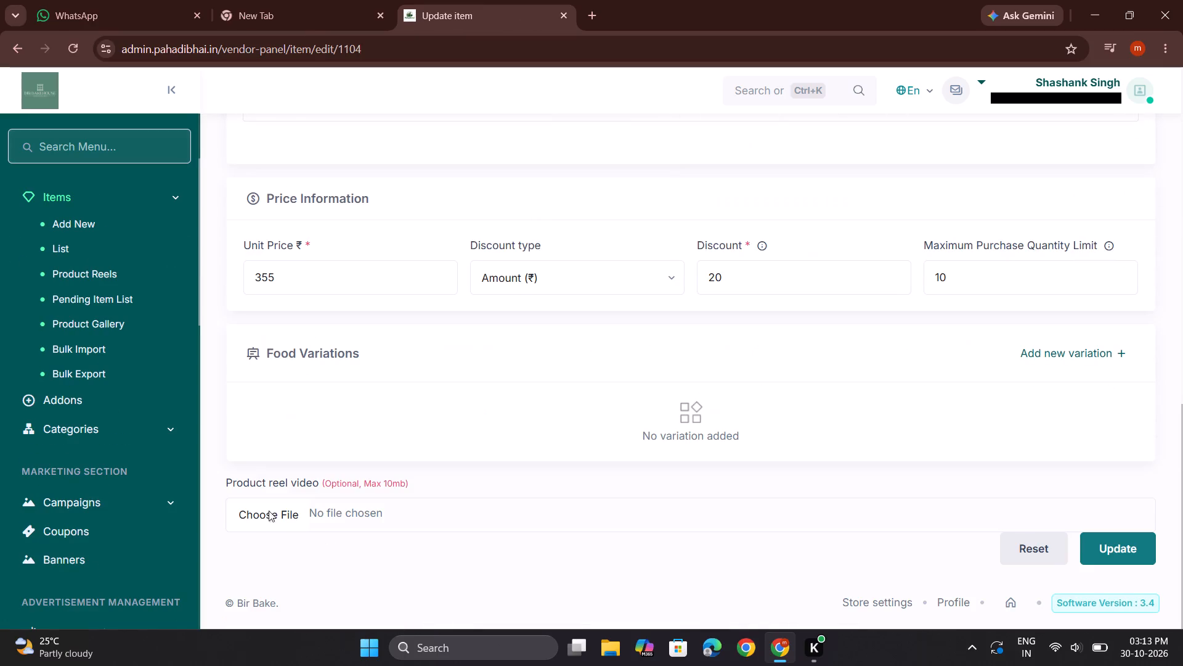
pyautogui.scroll(-3, 235, 529)
pyautogui.scroll(-1, 363, 327)
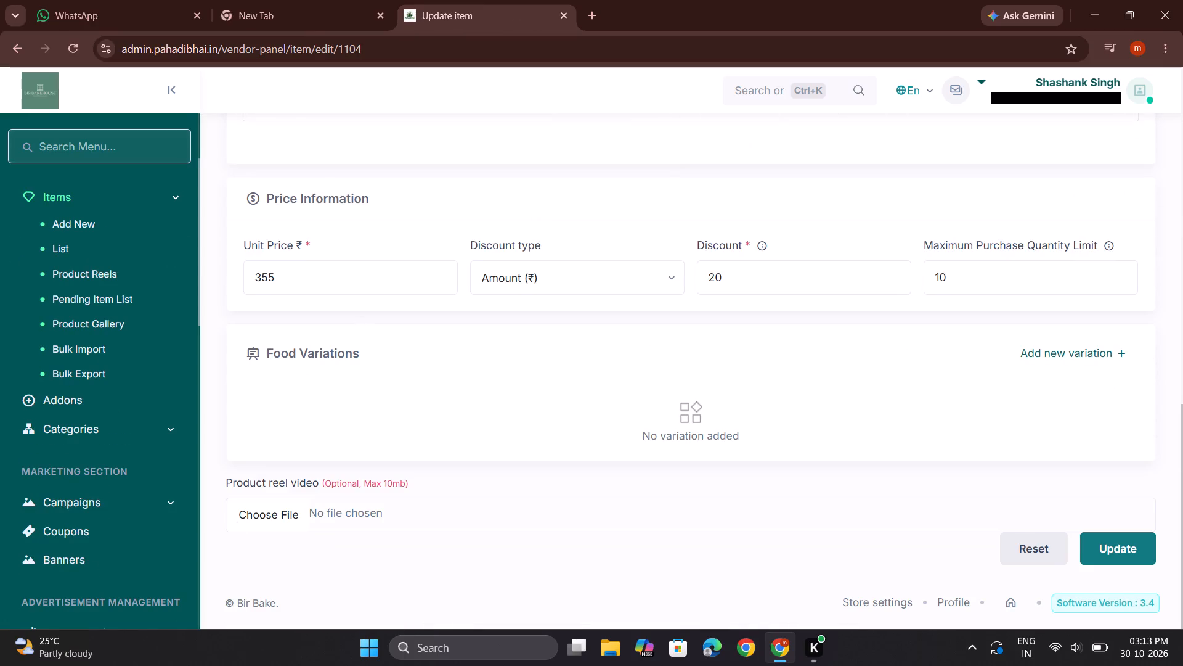
pyautogui.click(304, 268)
pyautogui.press('BackSpace')
pyautogui.press('BackSpace')
pyautogui.write('65')
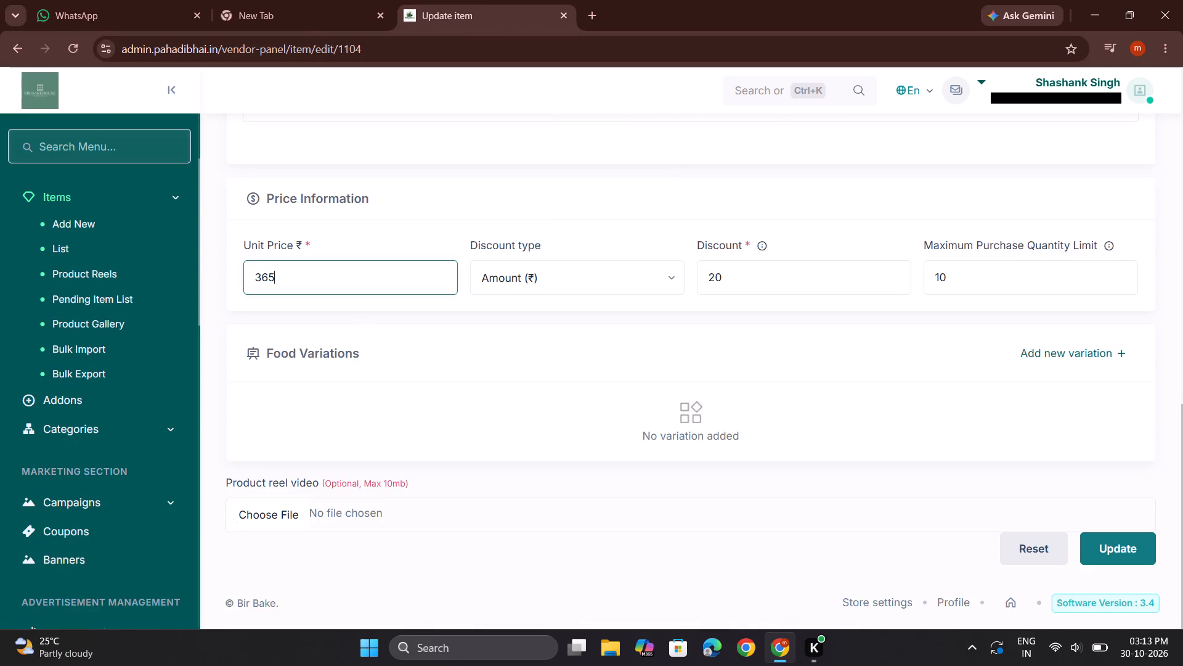
pyautogui.click(1123, 540)
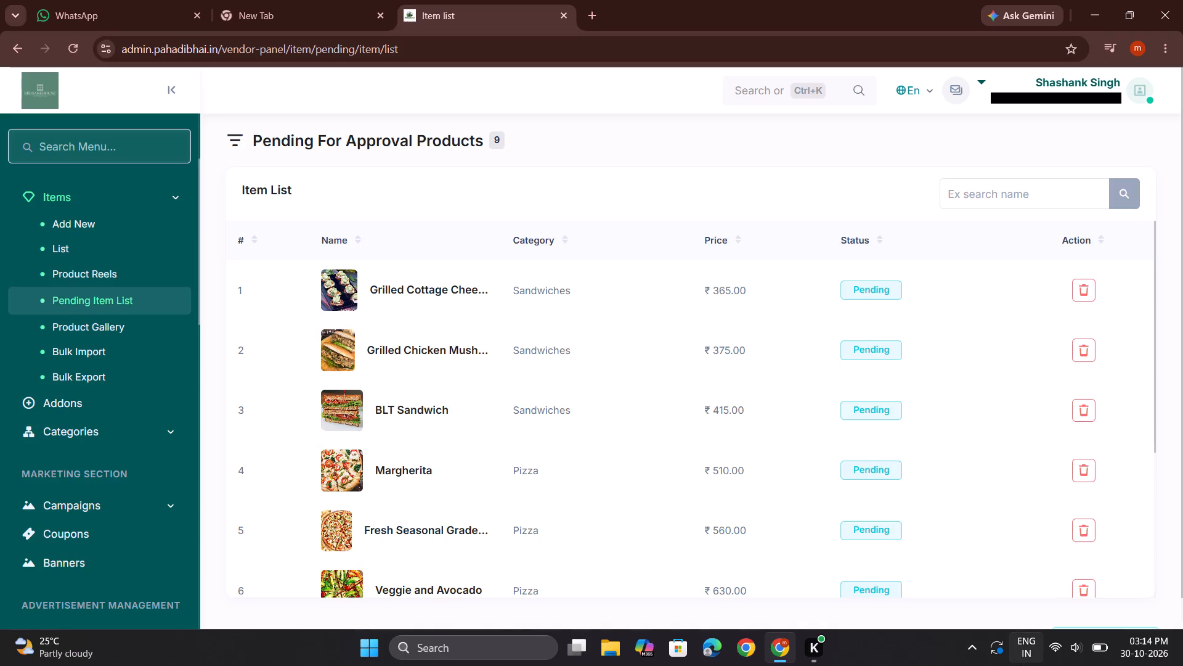
# From the item list, open the Fresh Ciabatta Sandwiches item for editing, set its unit price to ₹335 and submit the update.
pyautogui.scroll(-8, 1021, 665)
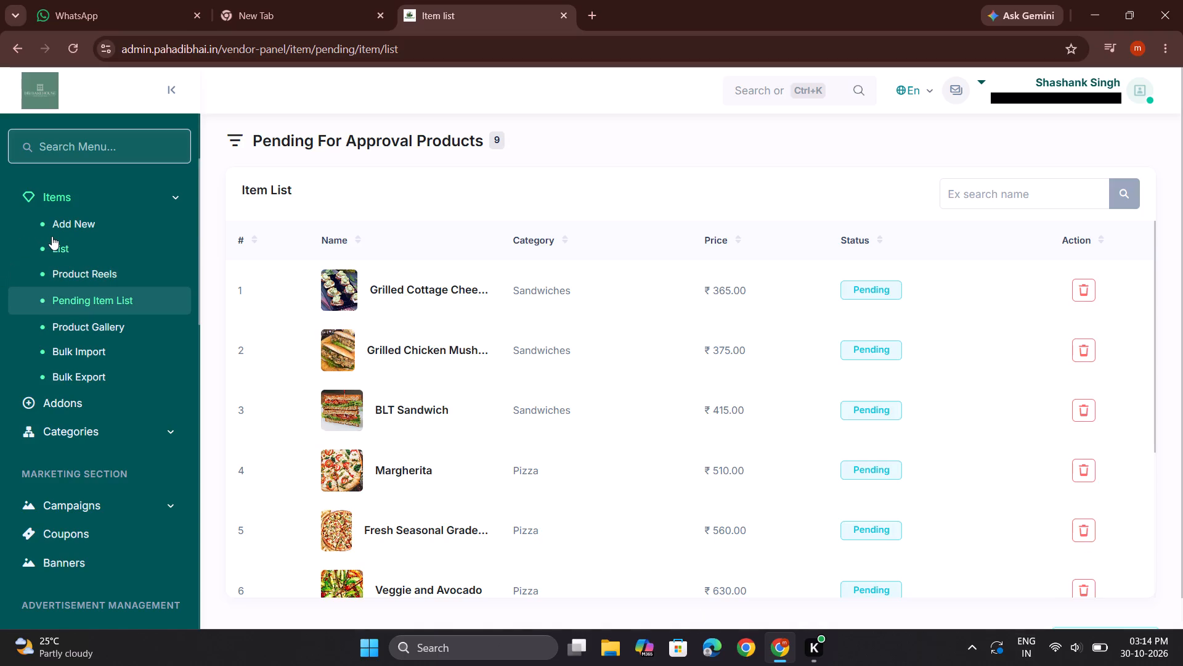
pyautogui.click(52, 236)
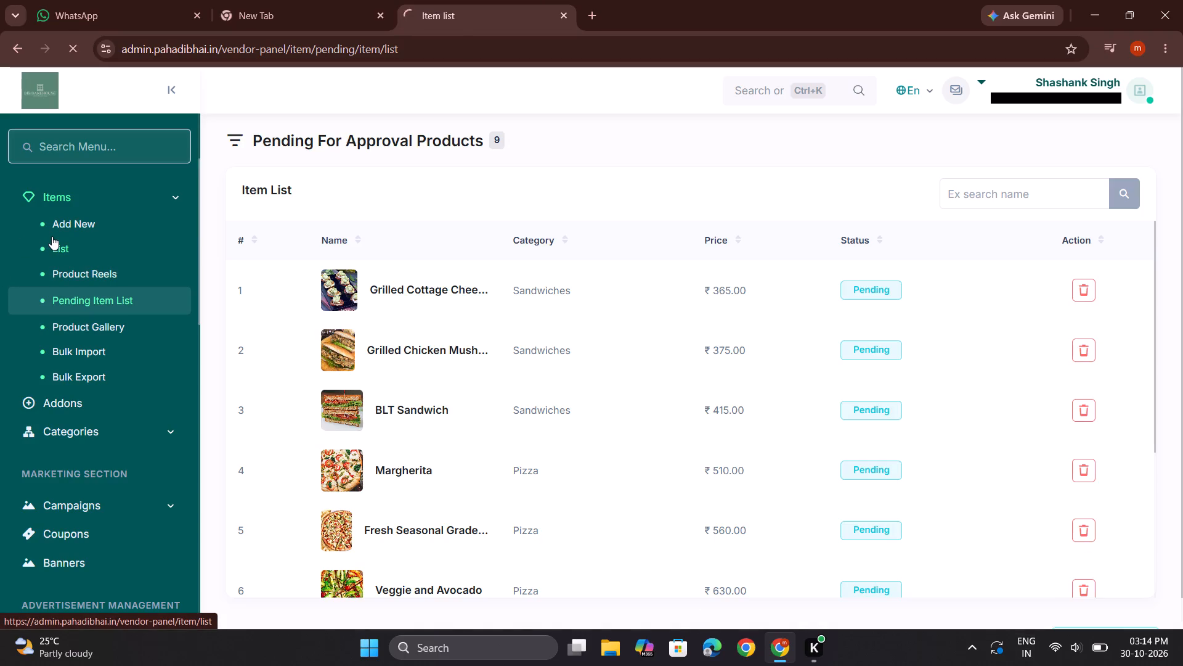
pyautogui.click(68, 248)
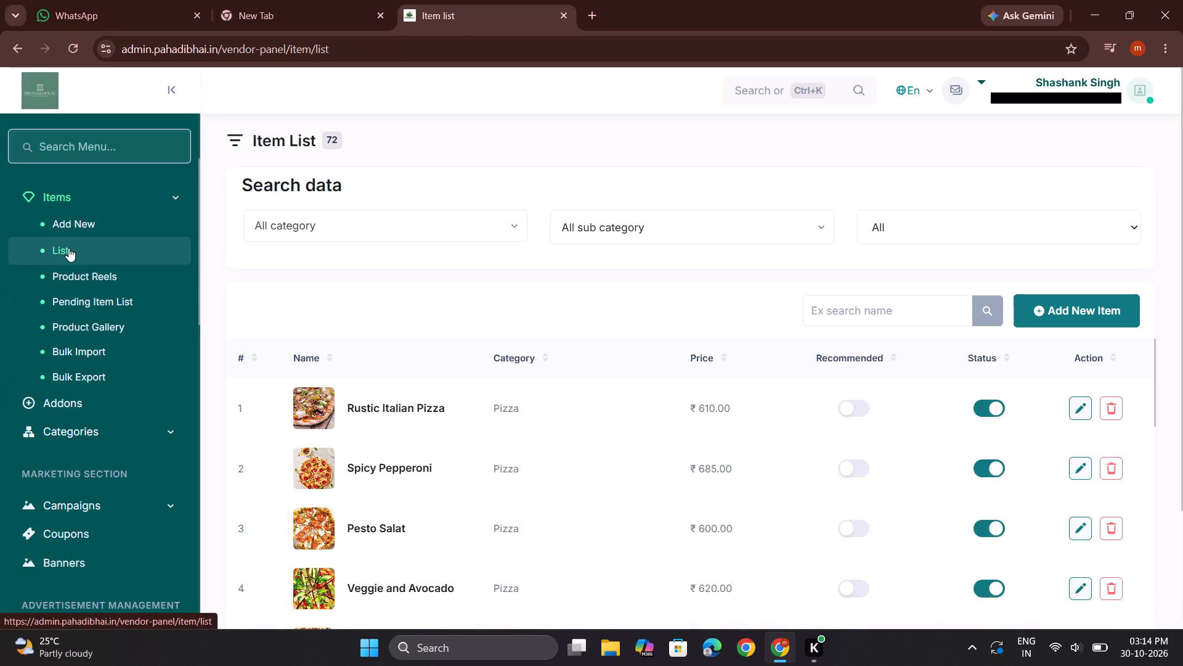
pyautogui.scroll(-11, 529, 542)
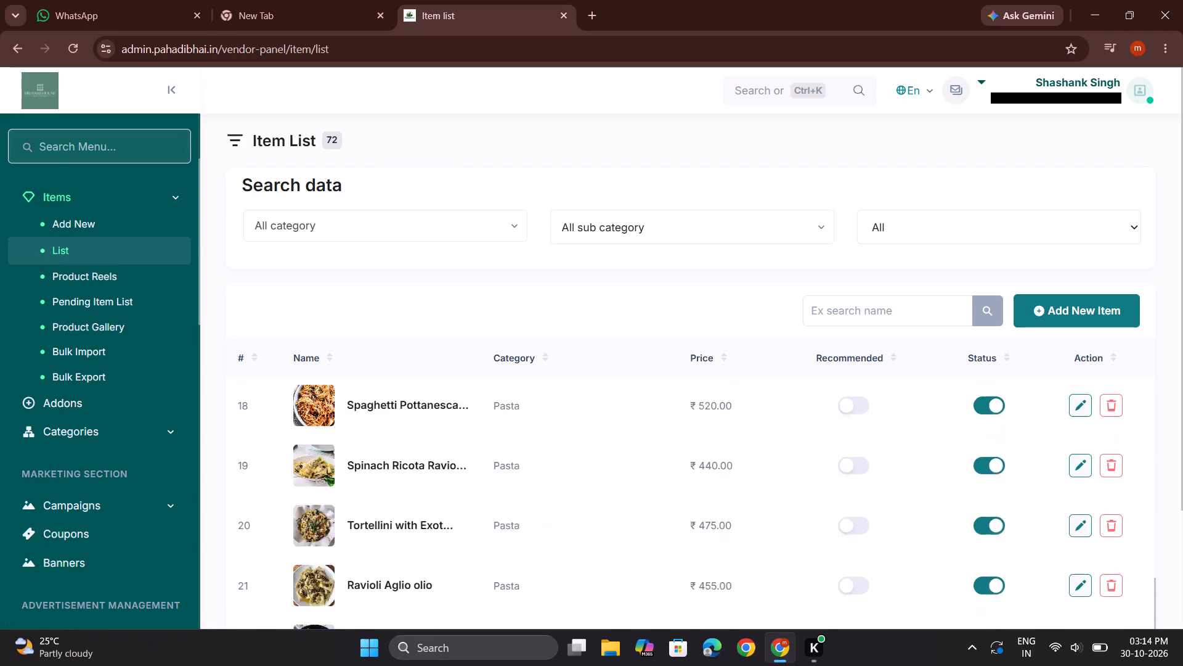
pyautogui.scroll(18, 529, 542)
pyautogui.scroll(-2, 529, 542)
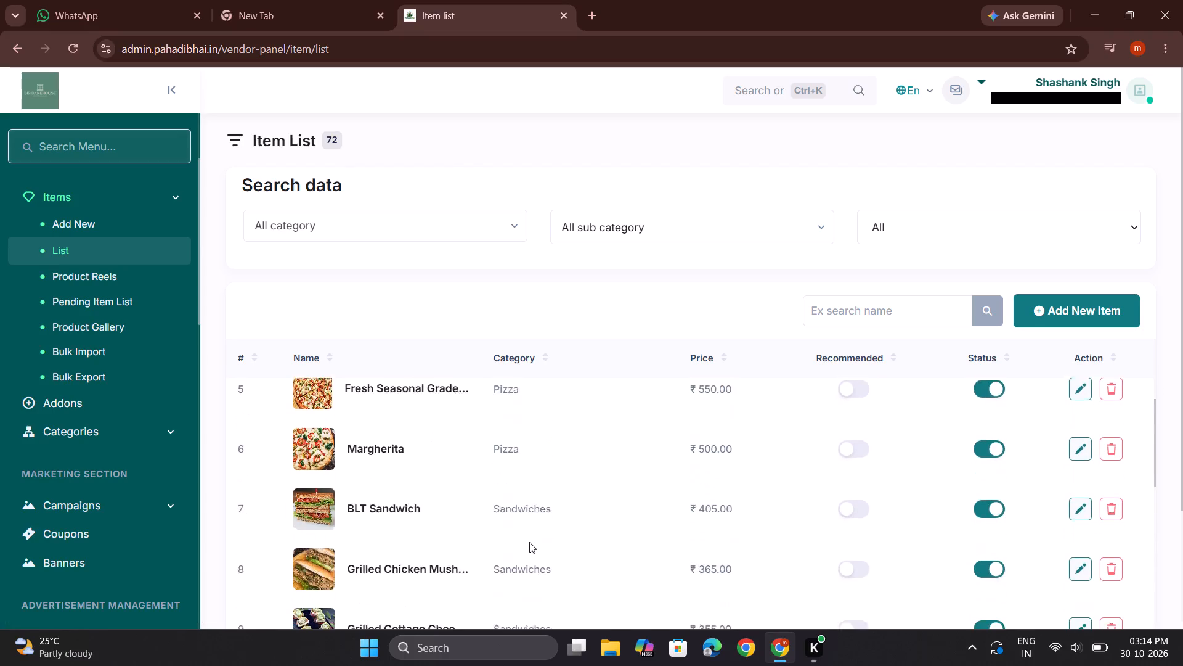
pyautogui.scroll(-3, 529, 542)
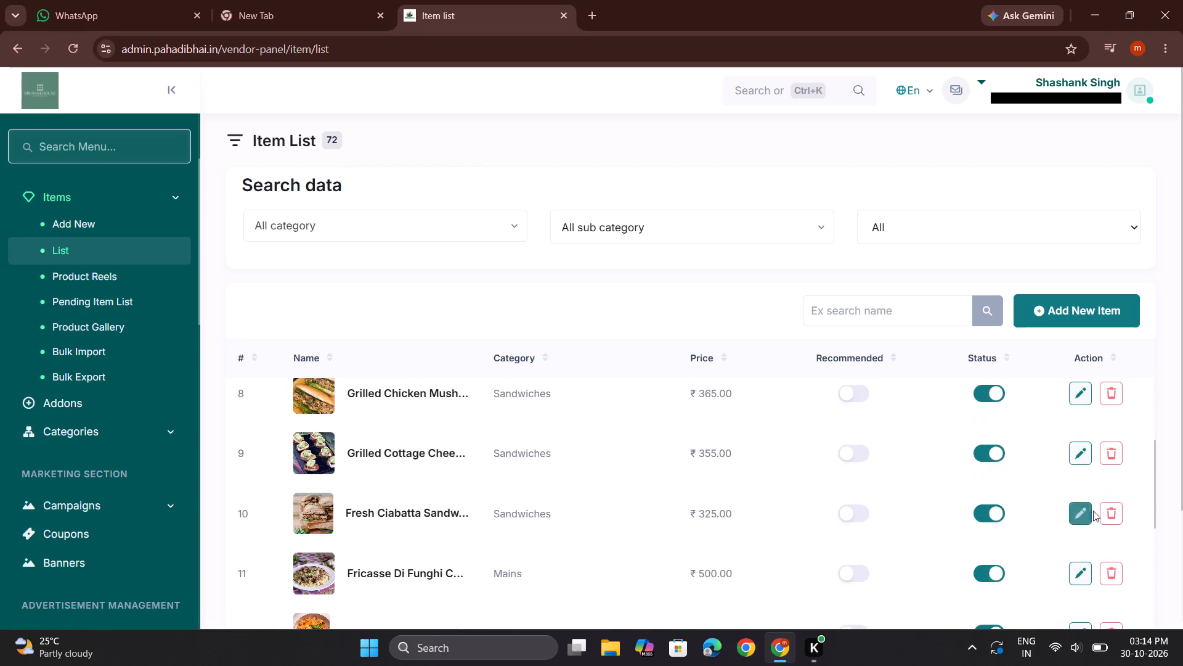
pyautogui.click(1084, 515)
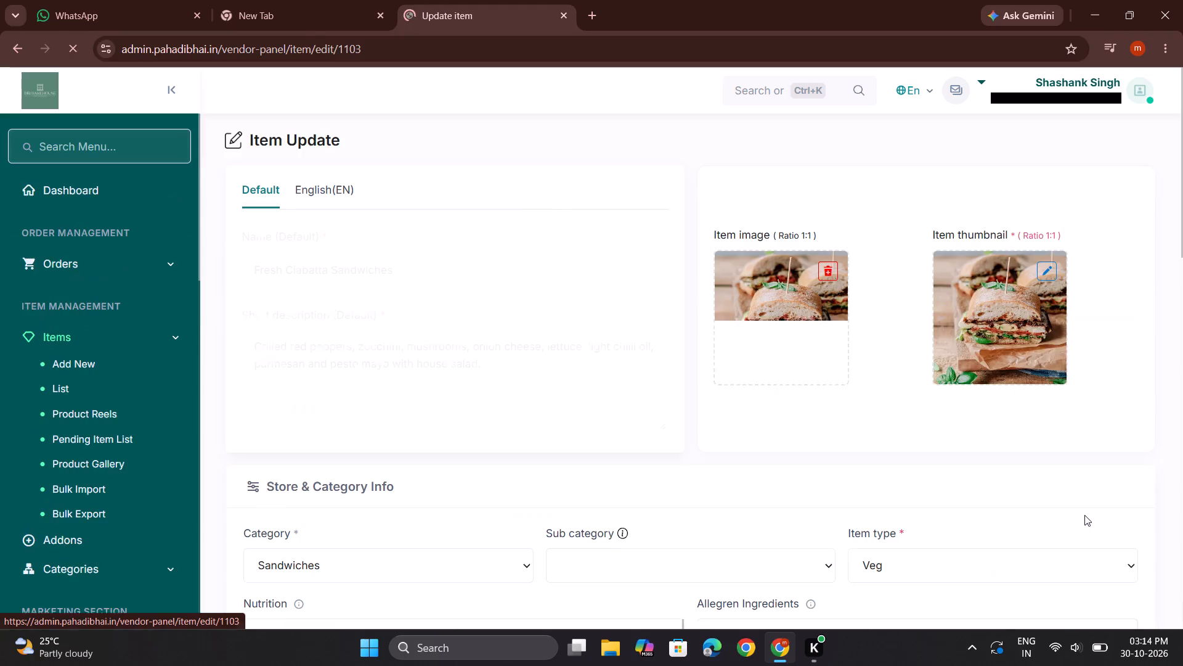
pyautogui.scroll(-6, 549, 600)
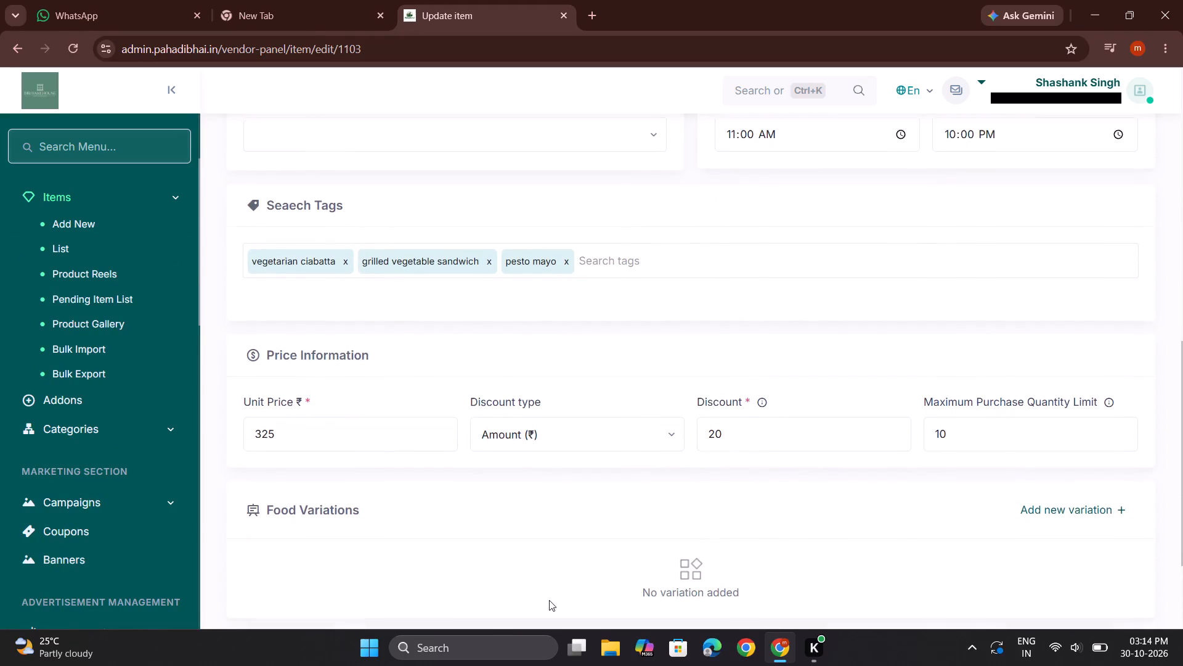
pyautogui.scroll(-1, 549, 600)
pyautogui.click(337, 436)
pyautogui.press('BackSpace')
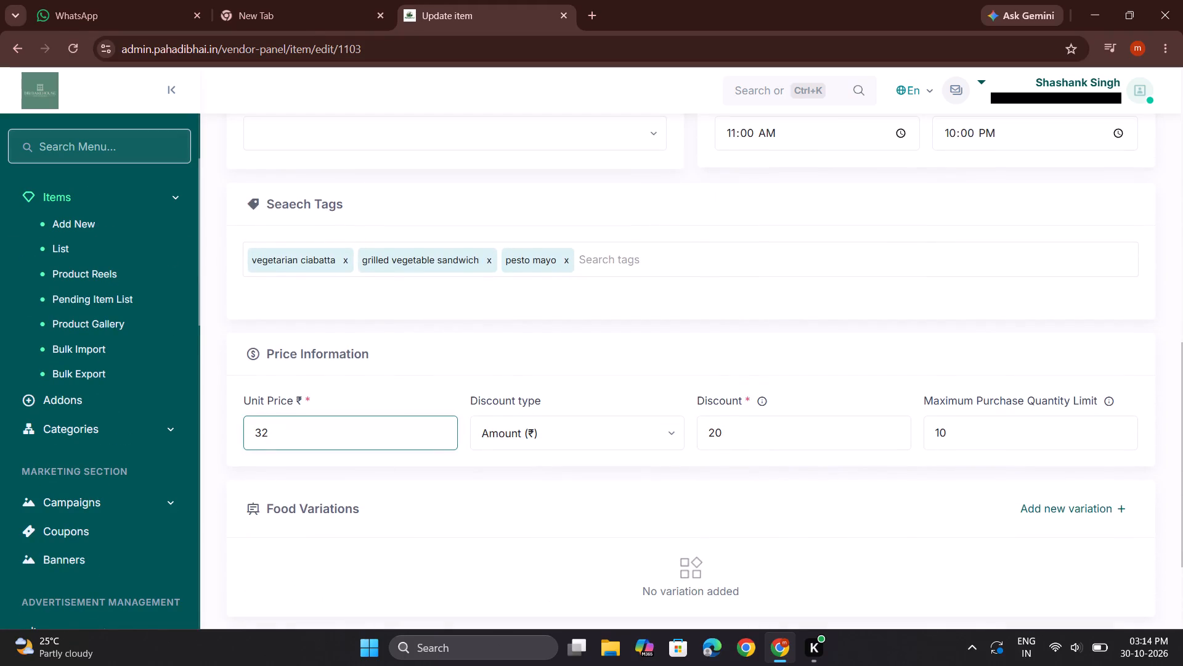
pyautogui.press('BackSpace')
pyautogui.write('35')
pyautogui.scroll(-7, 523, 459)
pyautogui.click(1130, 551)
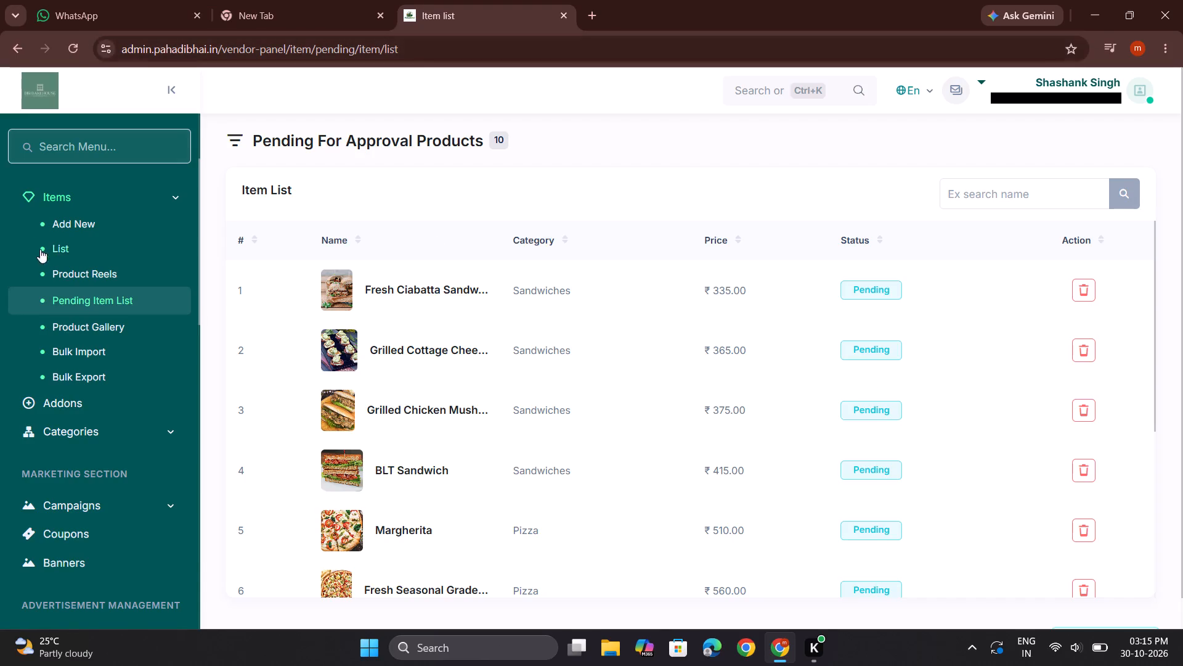
# From the item list, open the Fricasse Di Funghi C... main for editing, set its unit price to ₹510 and submit the update.
pyautogui.click(60, 250)
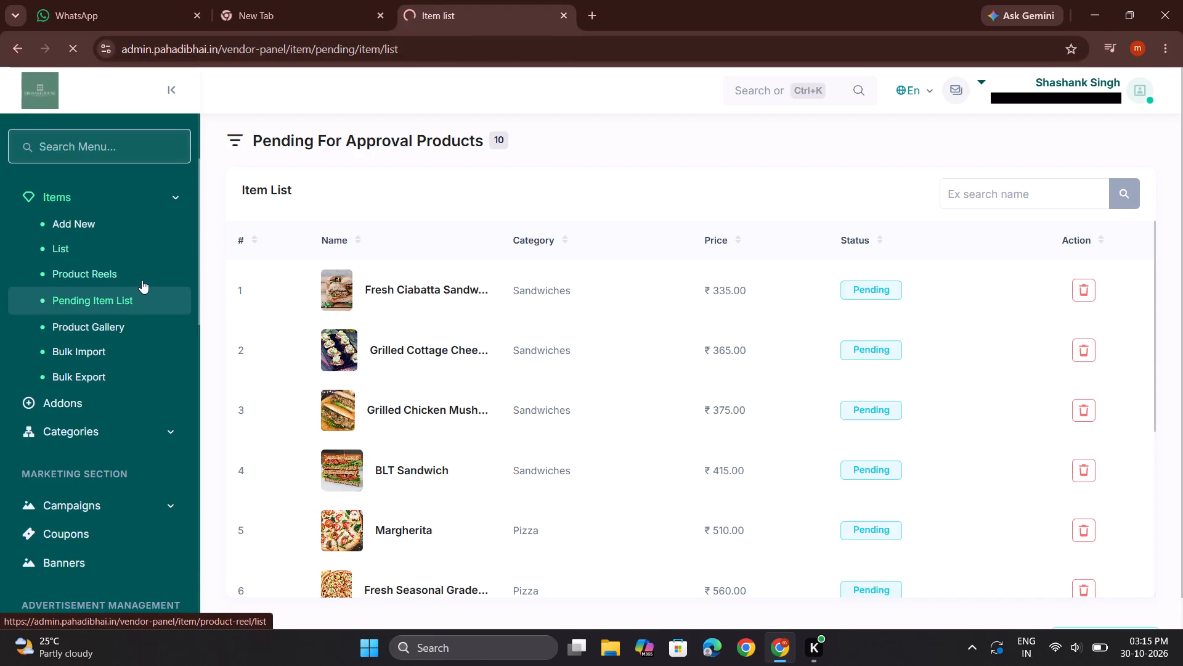
pyautogui.scroll(-1, 580, 522)
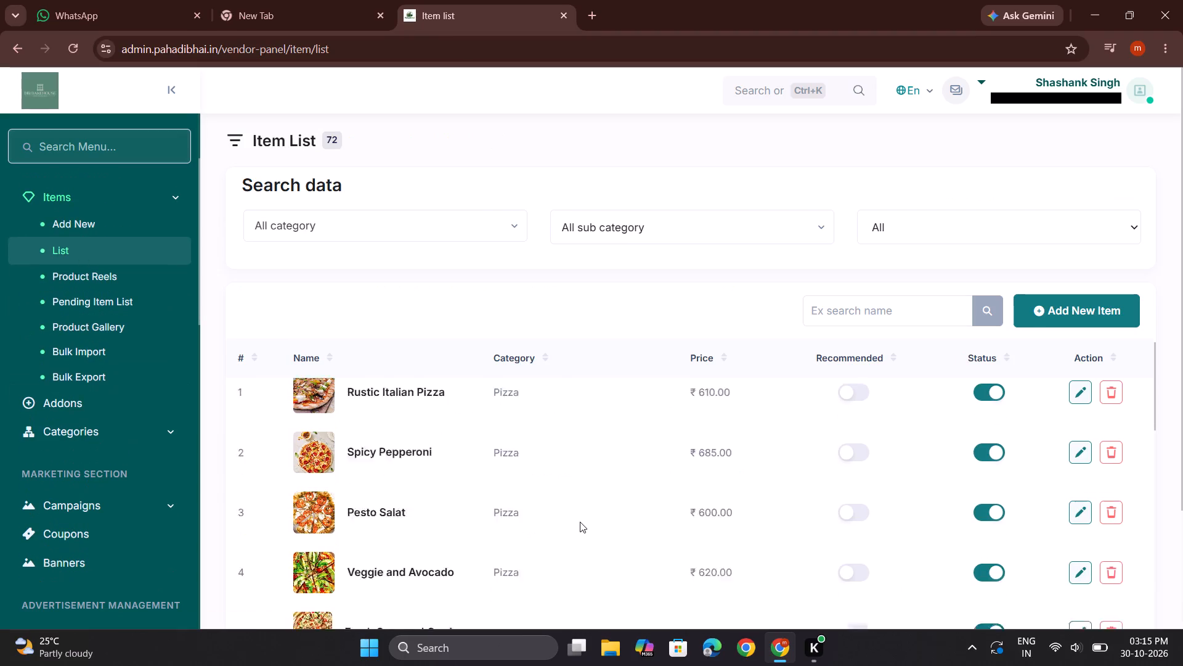
pyautogui.scroll(-3, 580, 522)
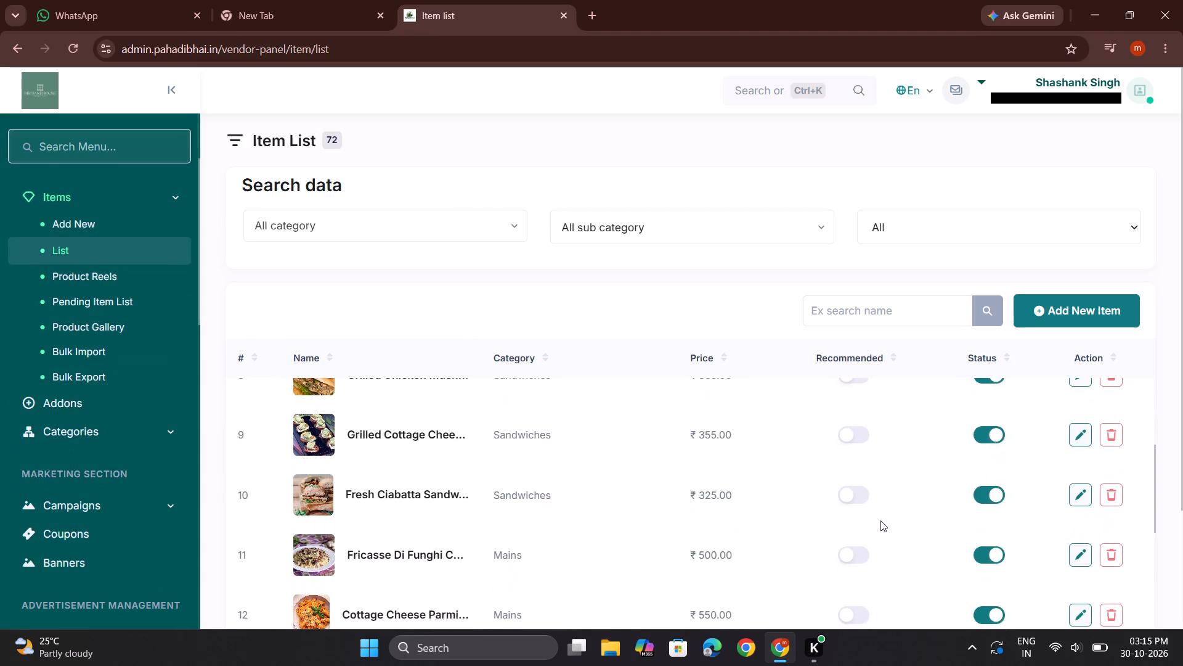
pyautogui.click(1077, 560)
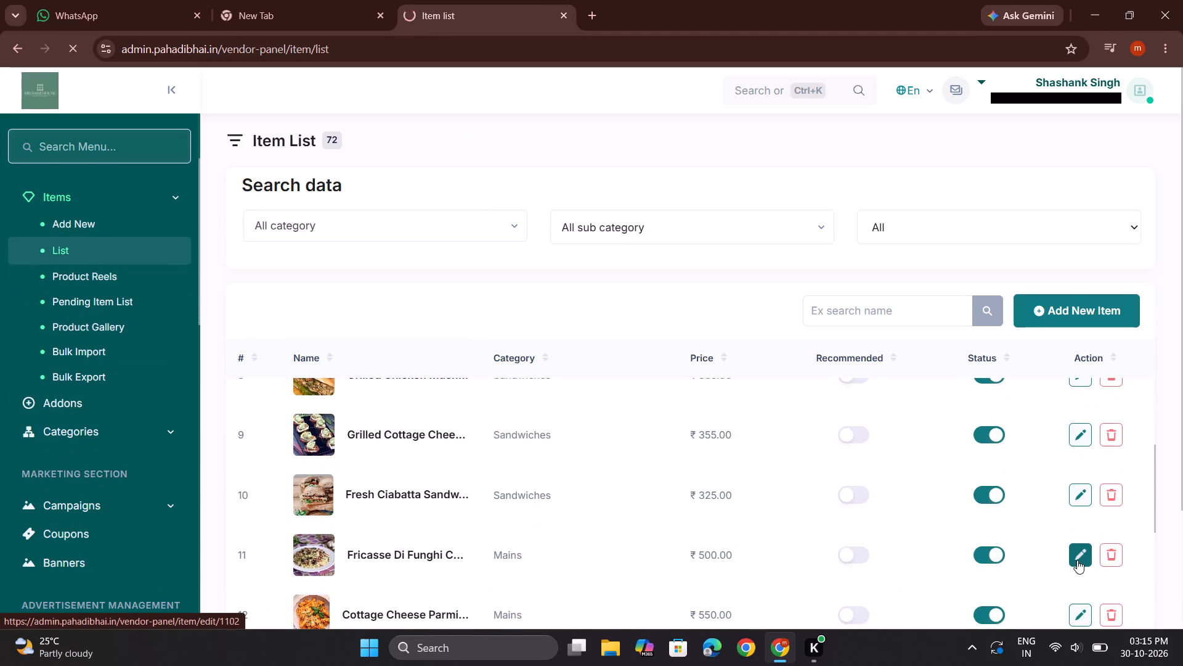
pyautogui.scroll(-3, 812, 493)
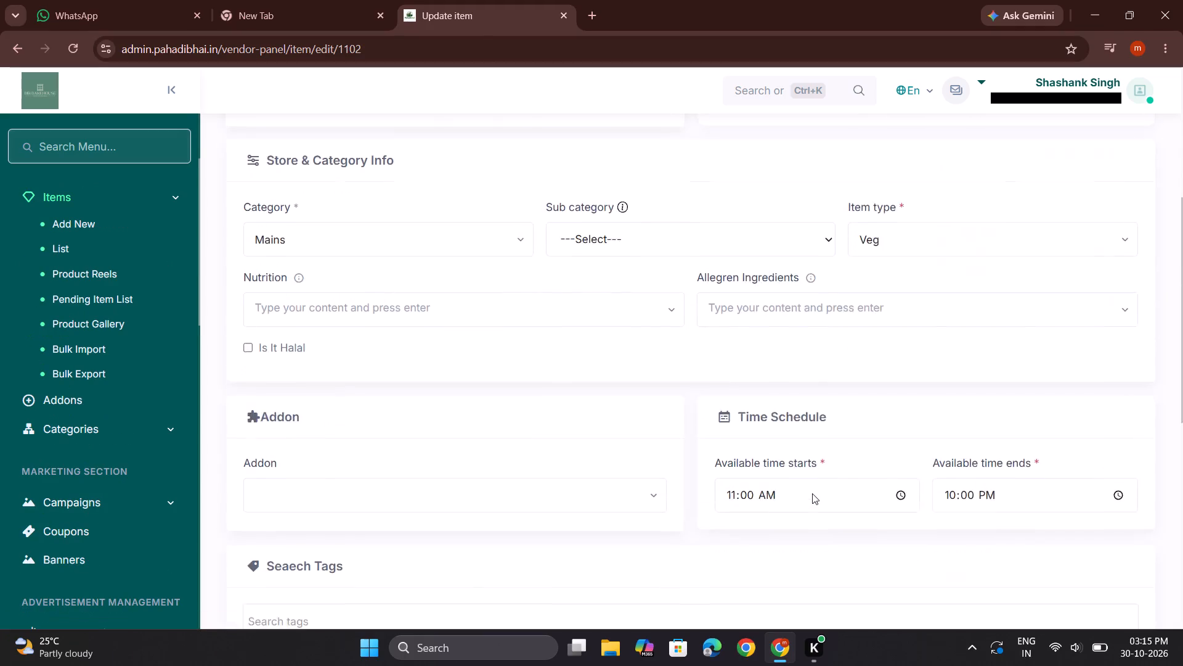
pyautogui.scroll(-3, 812, 493)
pyautogui.scroll(-1, 424, 501)
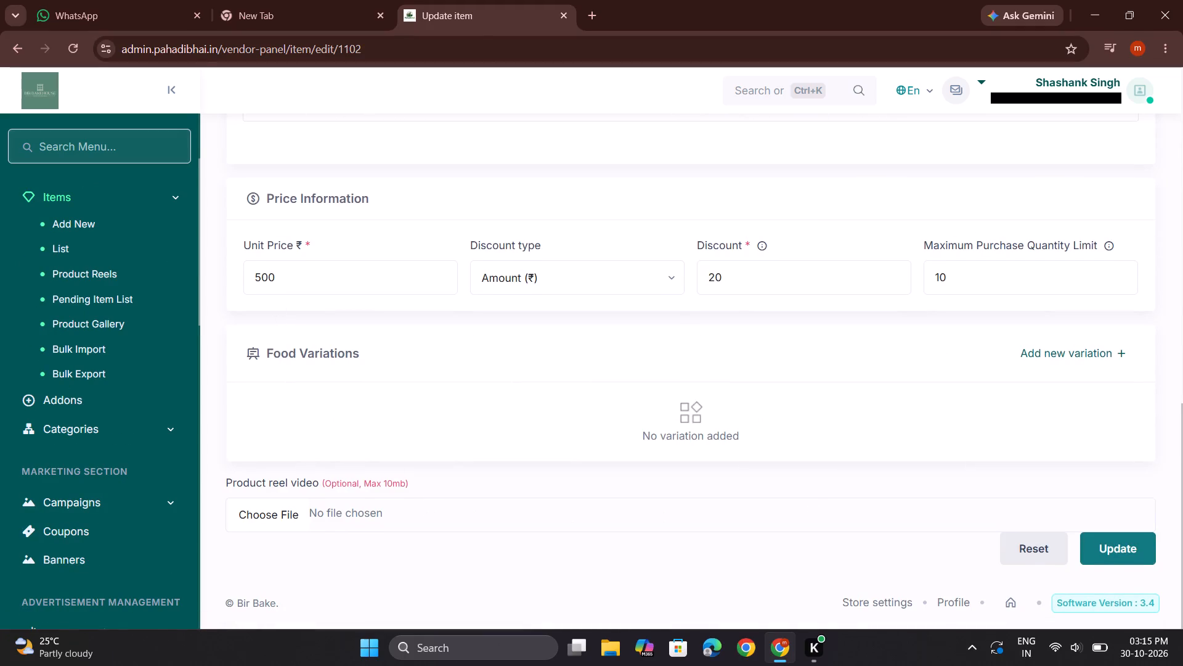
pyautogui.click(275, 283)
pyautogui.press('Left')
pyautogui.press('BackSpace')
pyautogui.press('1')
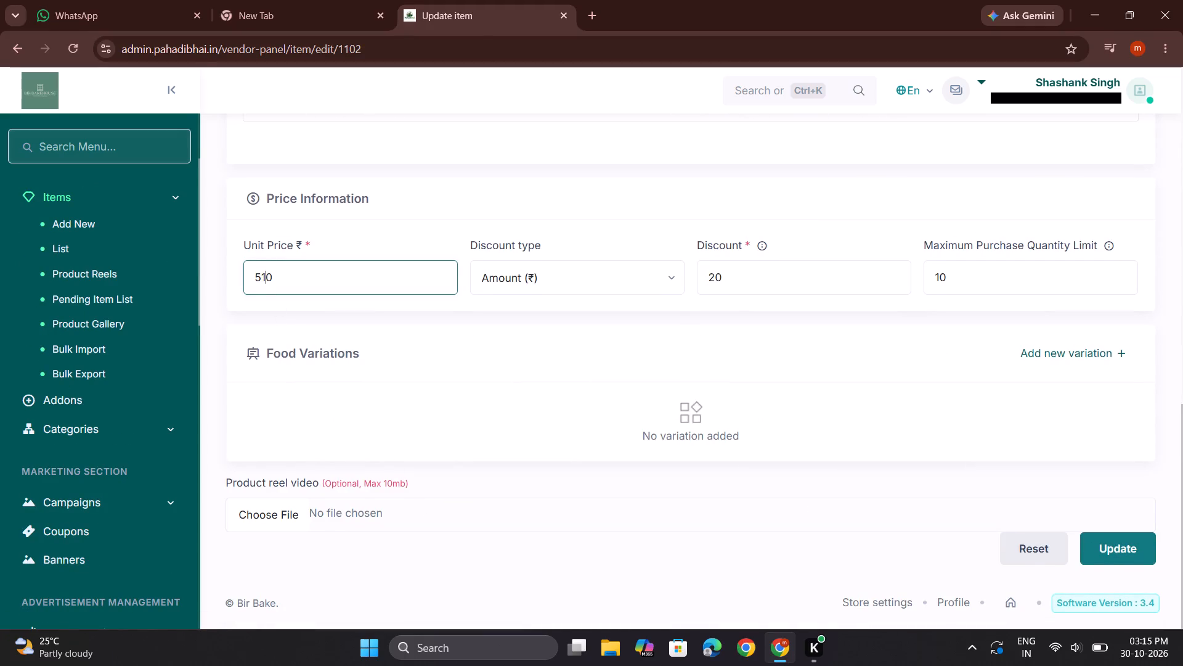
pyautogui.click(1116, 538)
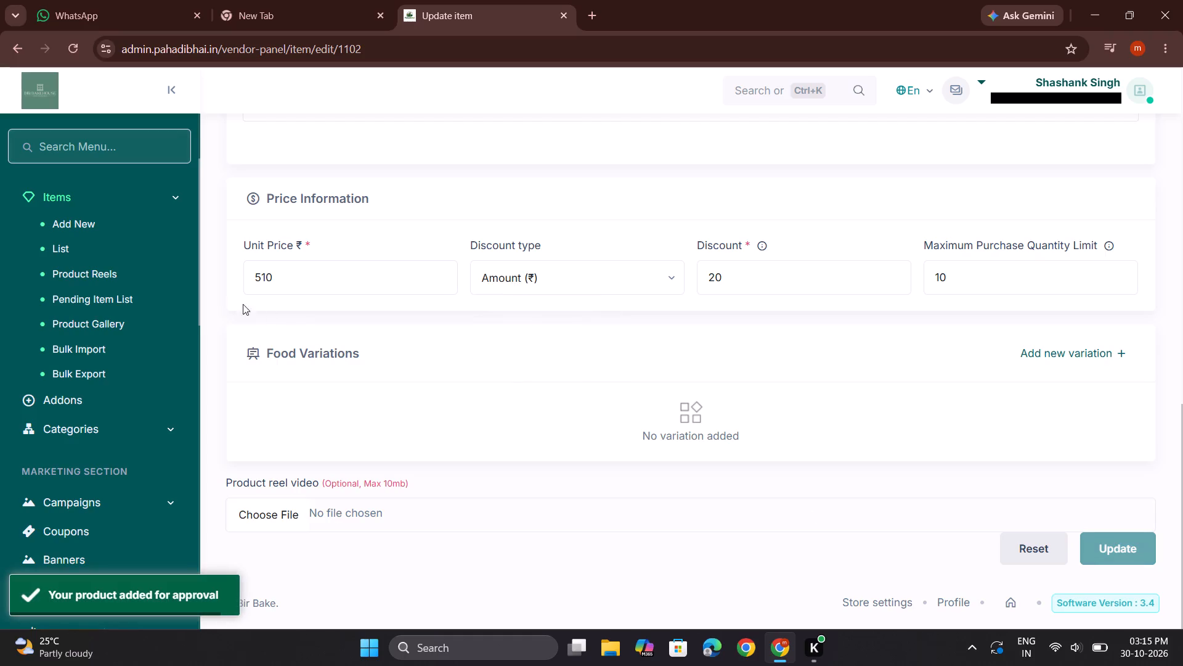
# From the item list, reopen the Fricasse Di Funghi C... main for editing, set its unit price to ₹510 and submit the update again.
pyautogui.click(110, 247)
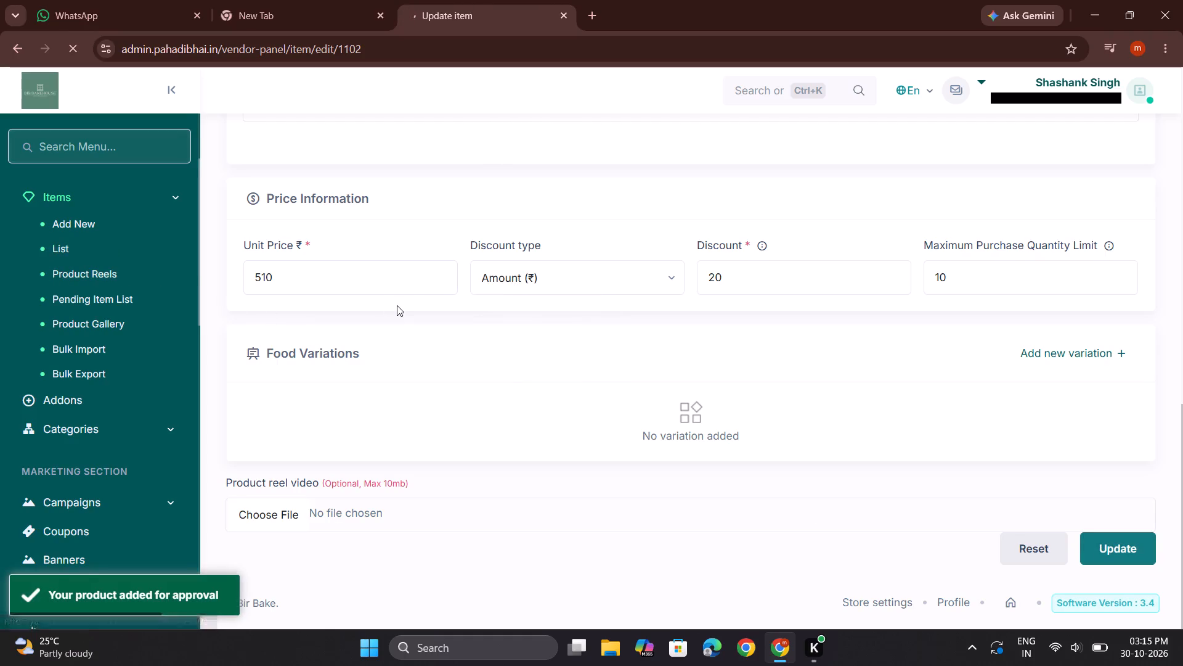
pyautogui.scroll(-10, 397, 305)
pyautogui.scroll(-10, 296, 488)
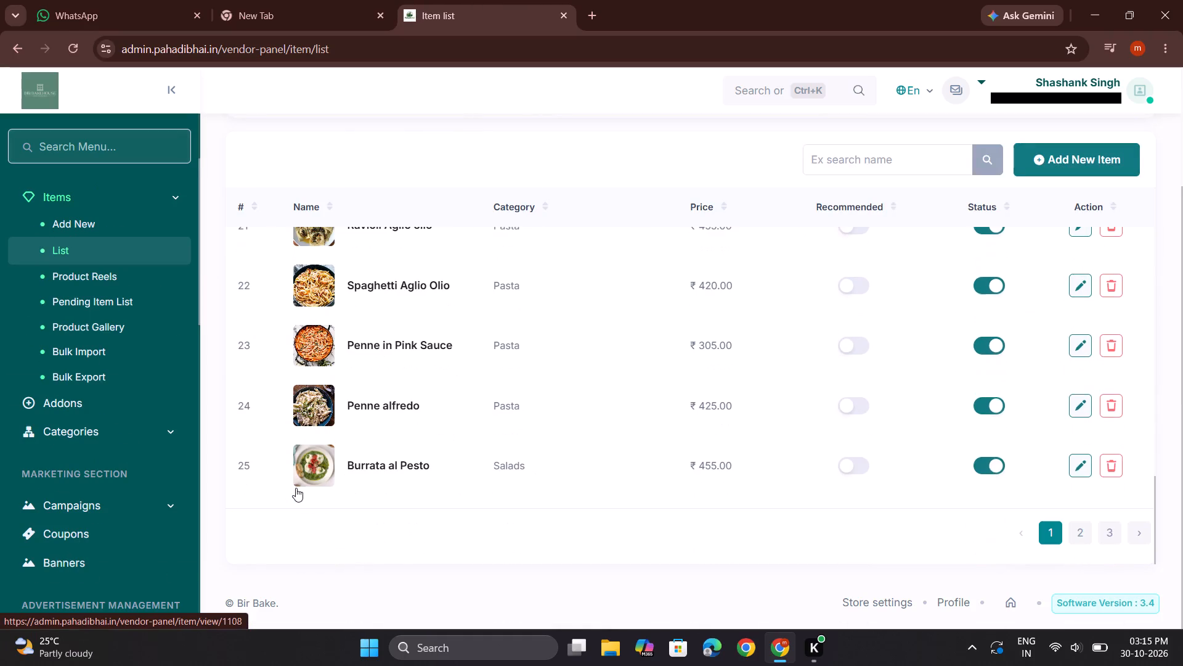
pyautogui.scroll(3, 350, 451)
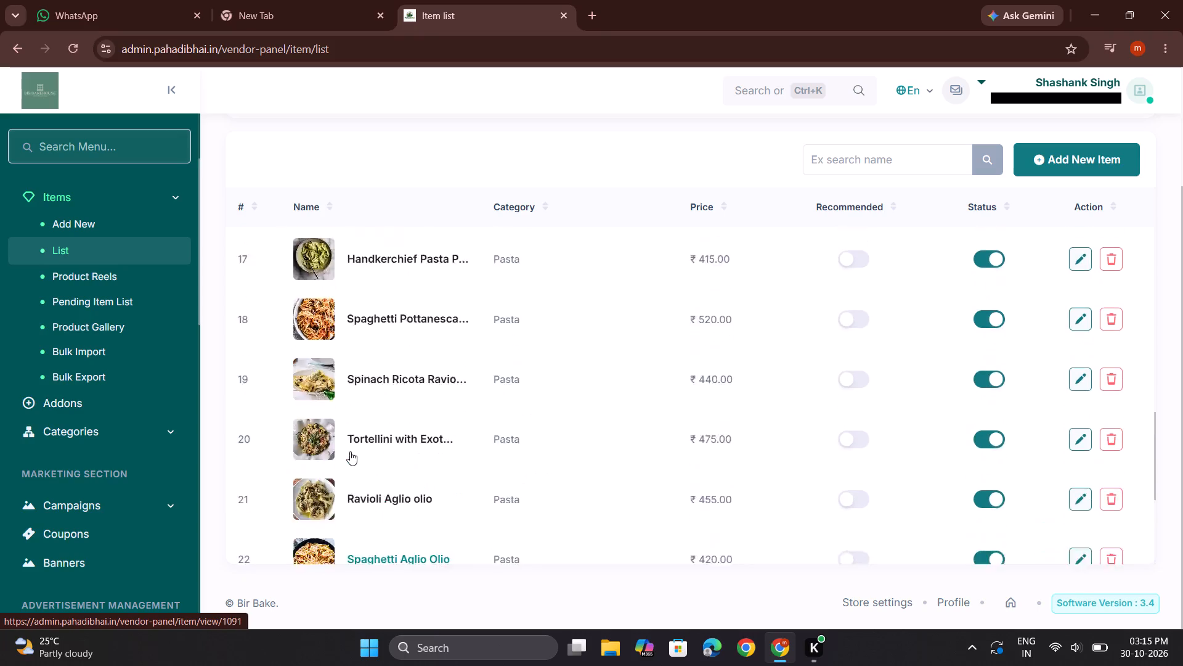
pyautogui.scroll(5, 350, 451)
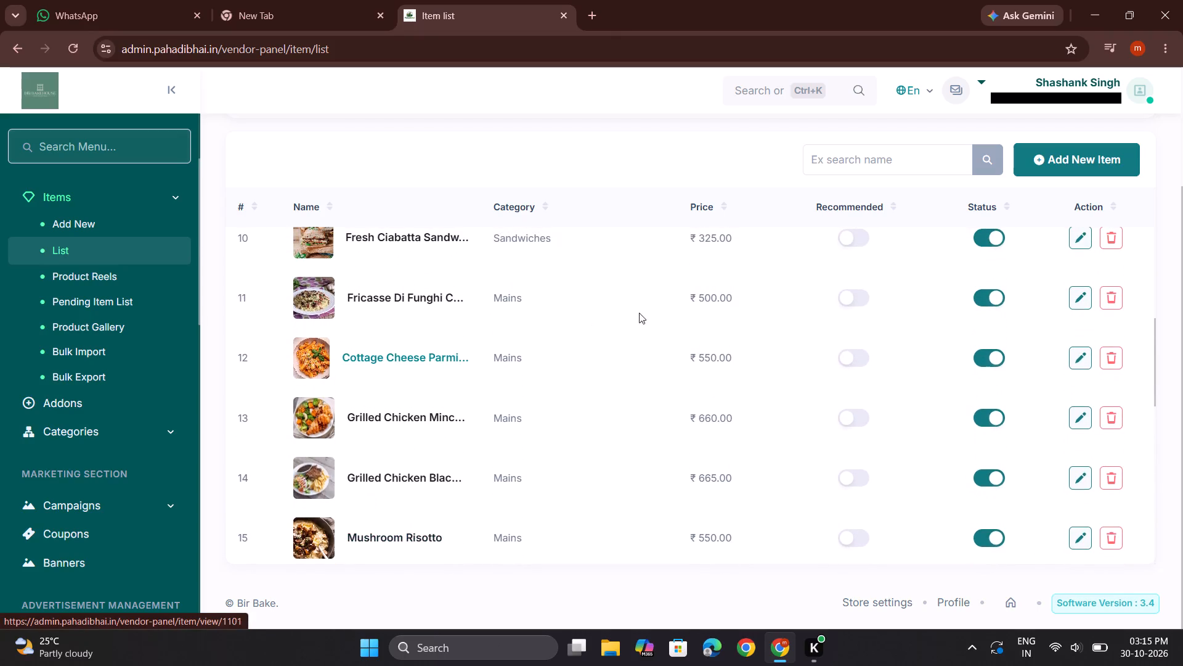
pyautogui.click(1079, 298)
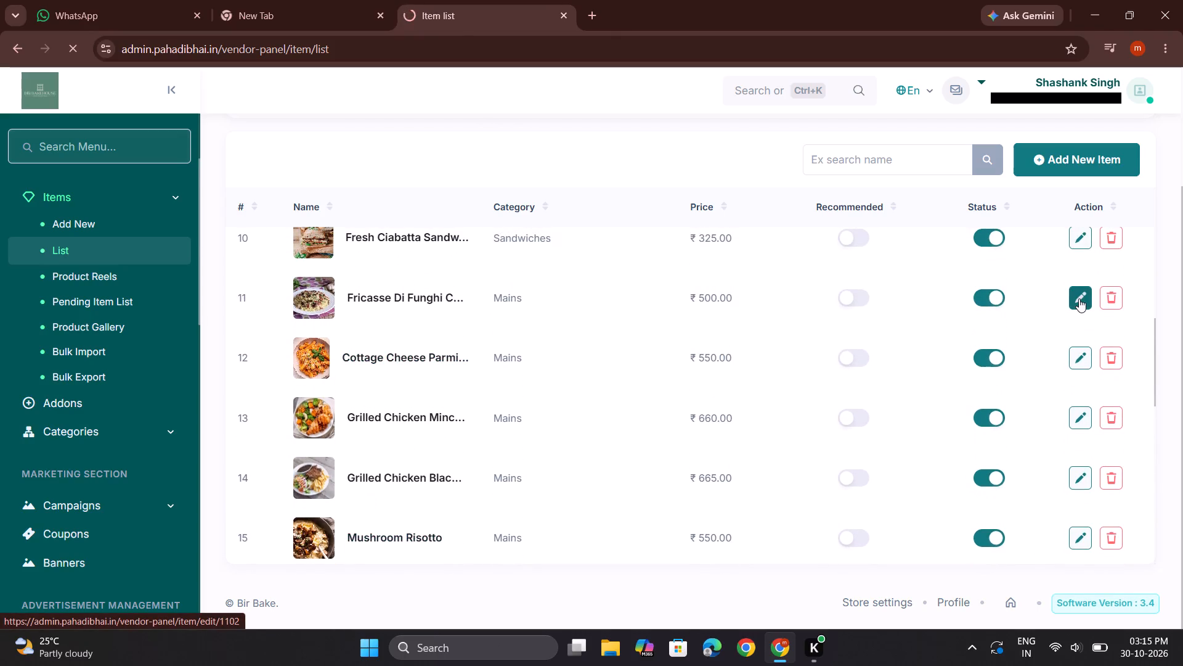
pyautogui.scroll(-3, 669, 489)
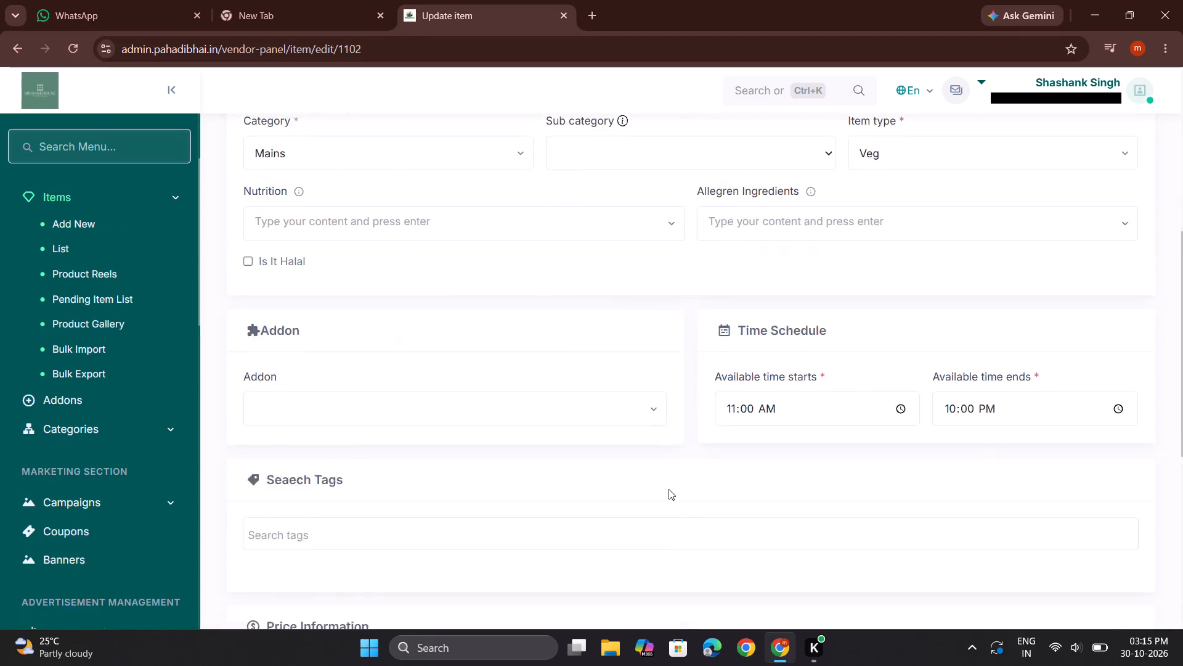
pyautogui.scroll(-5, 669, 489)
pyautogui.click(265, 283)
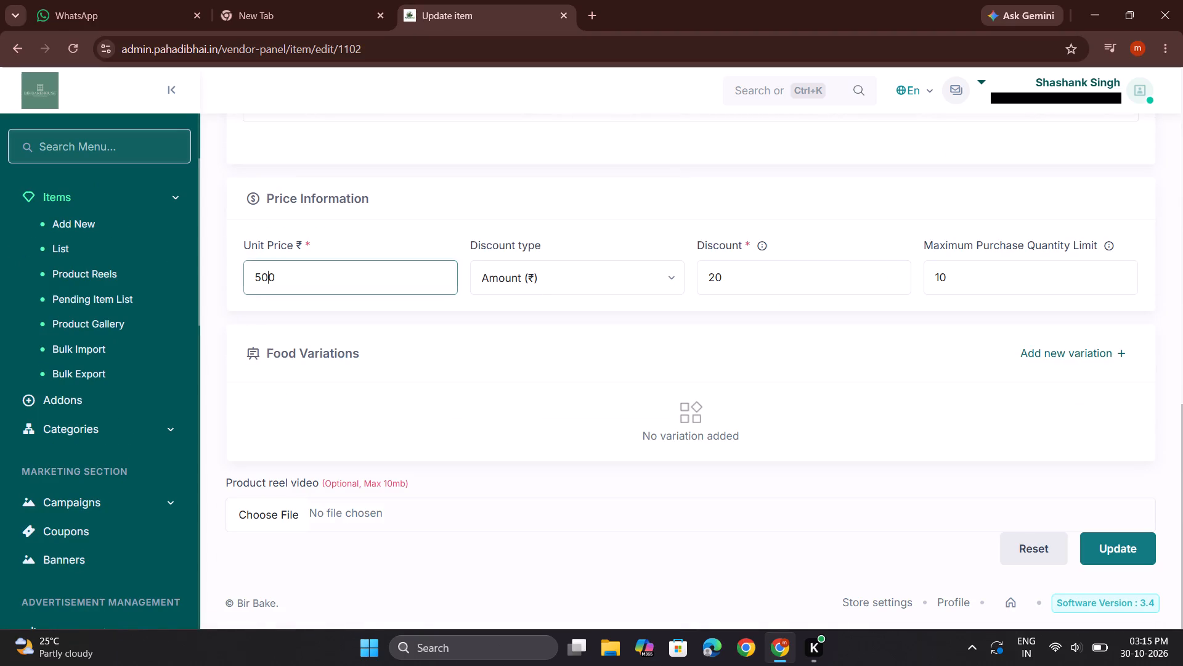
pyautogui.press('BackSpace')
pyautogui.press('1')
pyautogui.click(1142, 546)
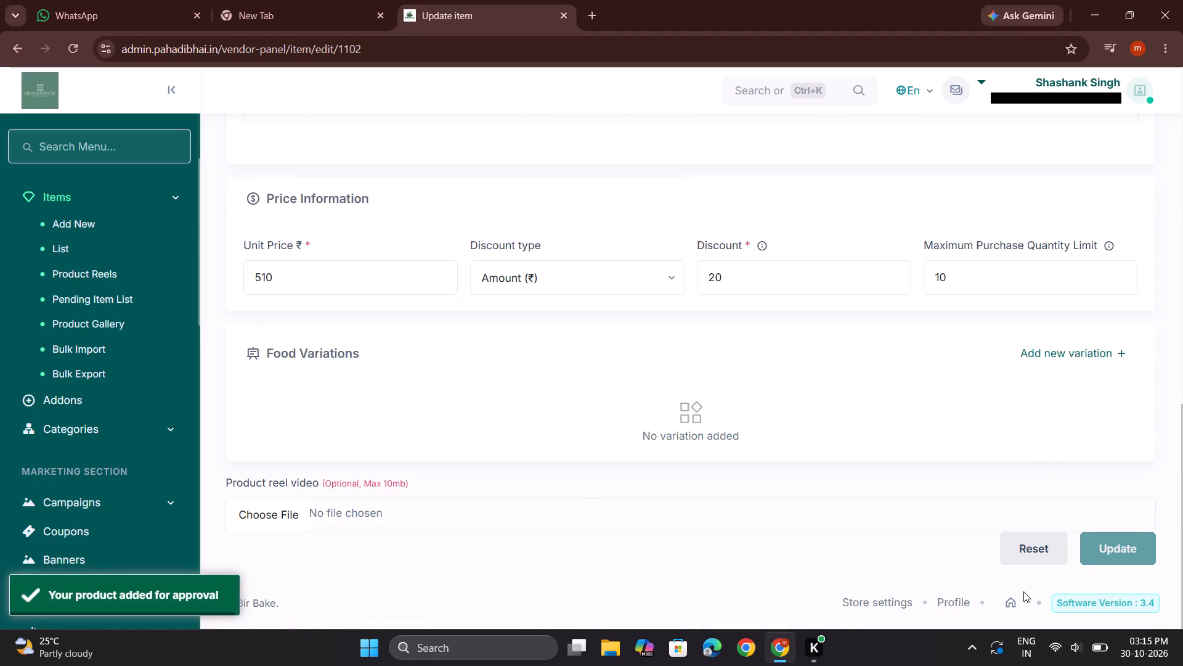
# From the item list, open the Cottage Cheese Parmigiana main for editing, set its unit price to ₹560 and submit the update.
pyautogui.click(62, 242)
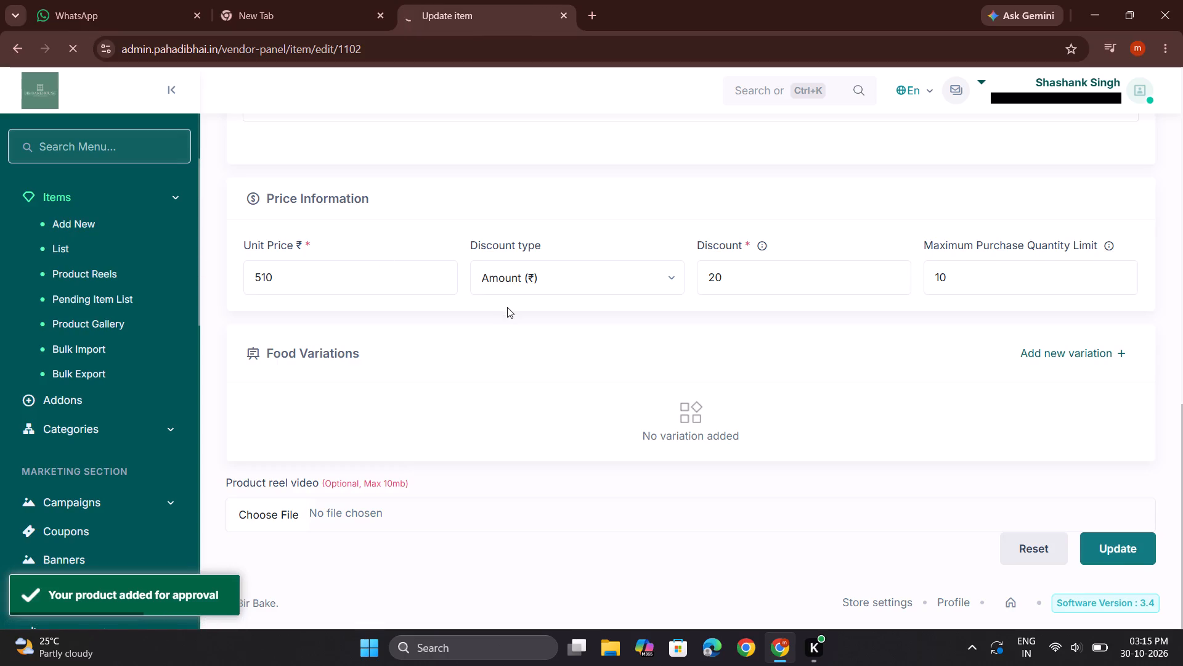
pyautogui.click(86, 245)
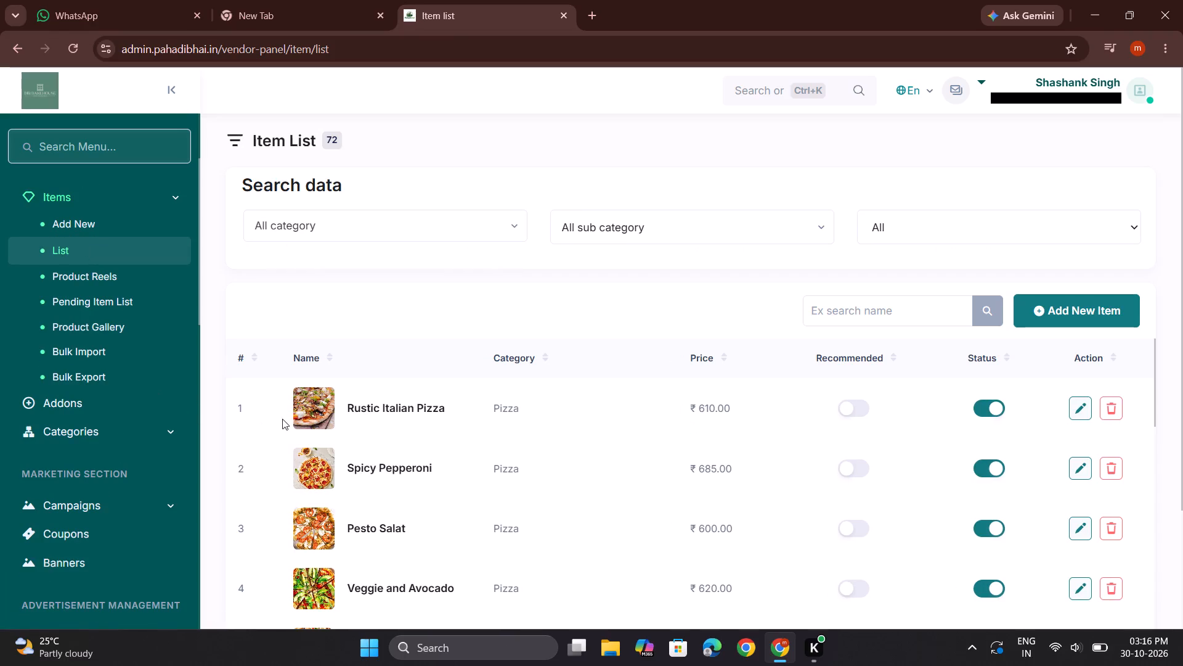
pyautogui.scroll(-17, 626, 517)
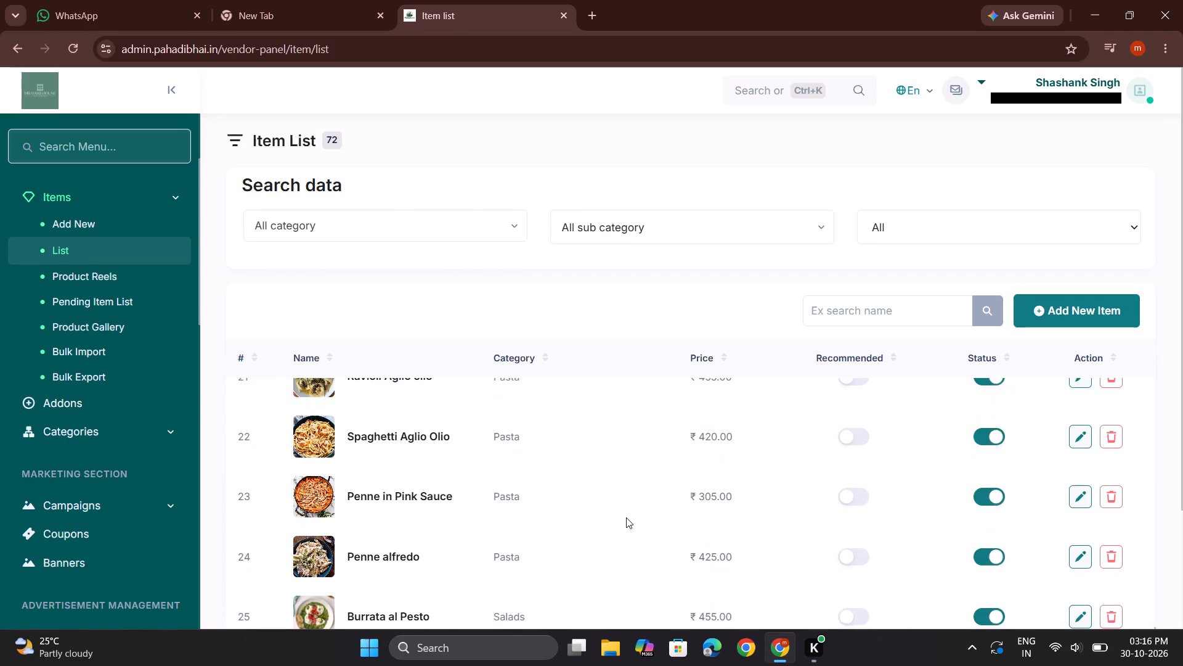
pyautogui.scroll(1, 626, 517)
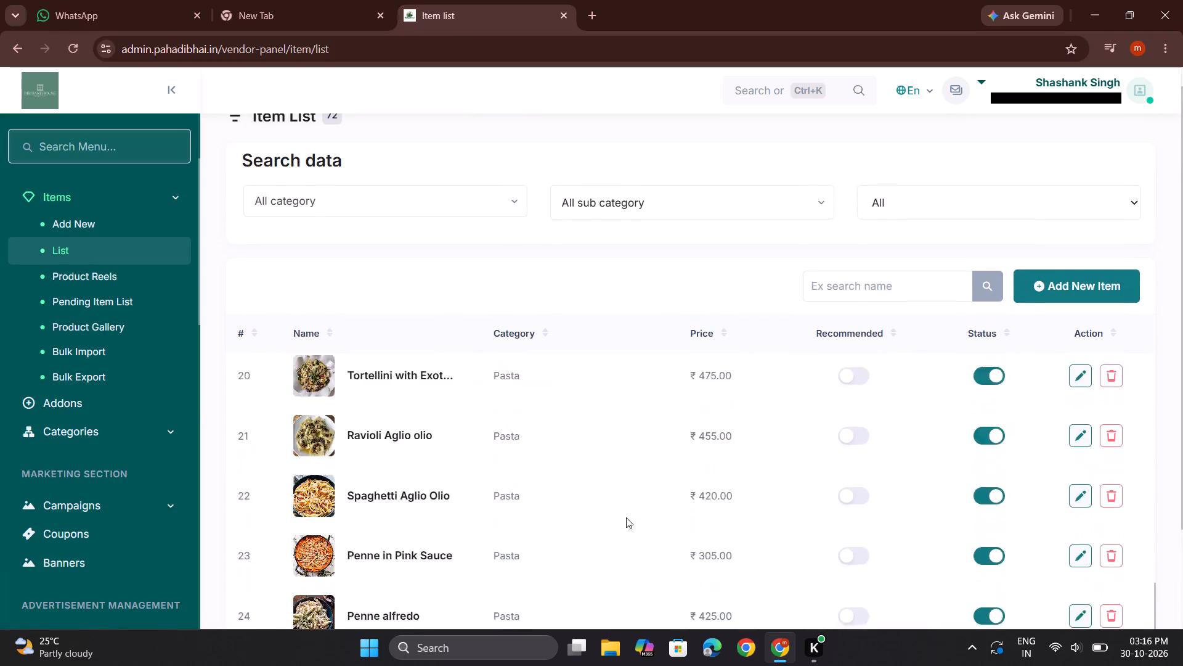
pyautogui.scroll(5, 626, 517)
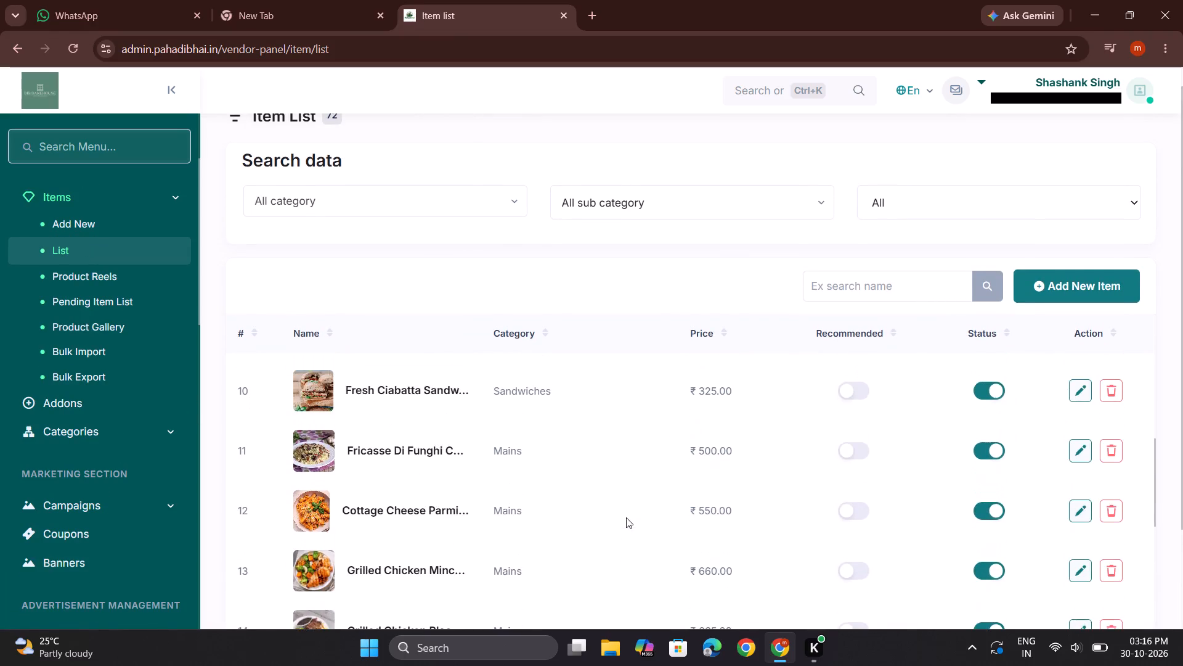
pyautogui.click(1070, 509)
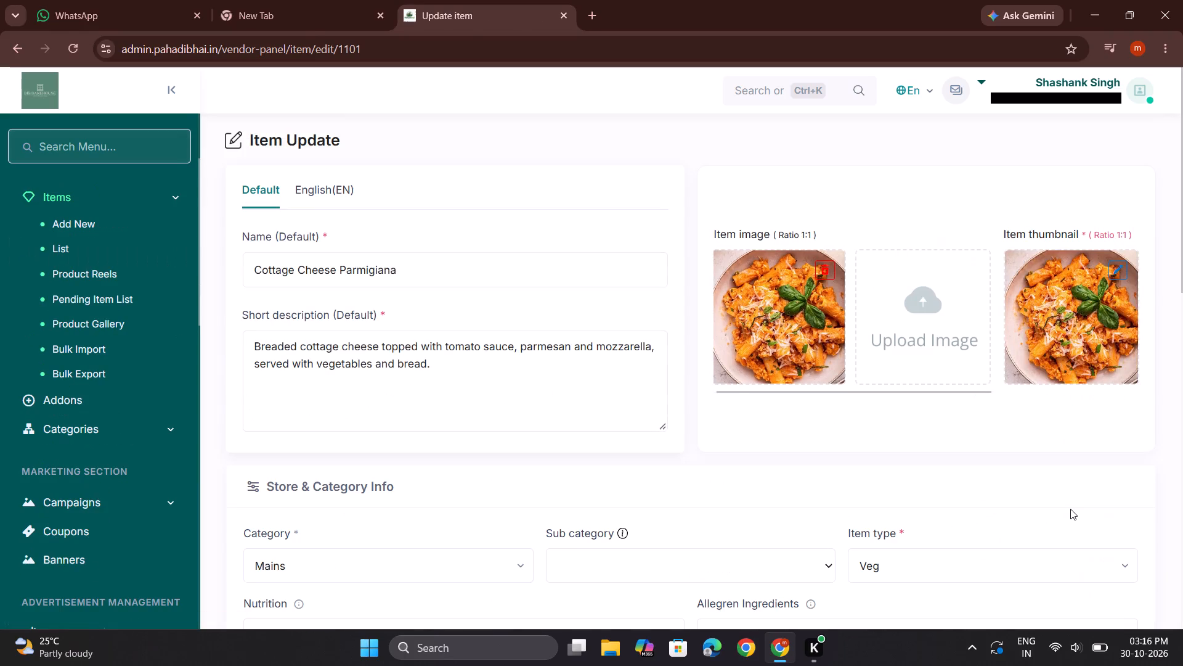
pyautogui.scroll(-7, 1070, 509)
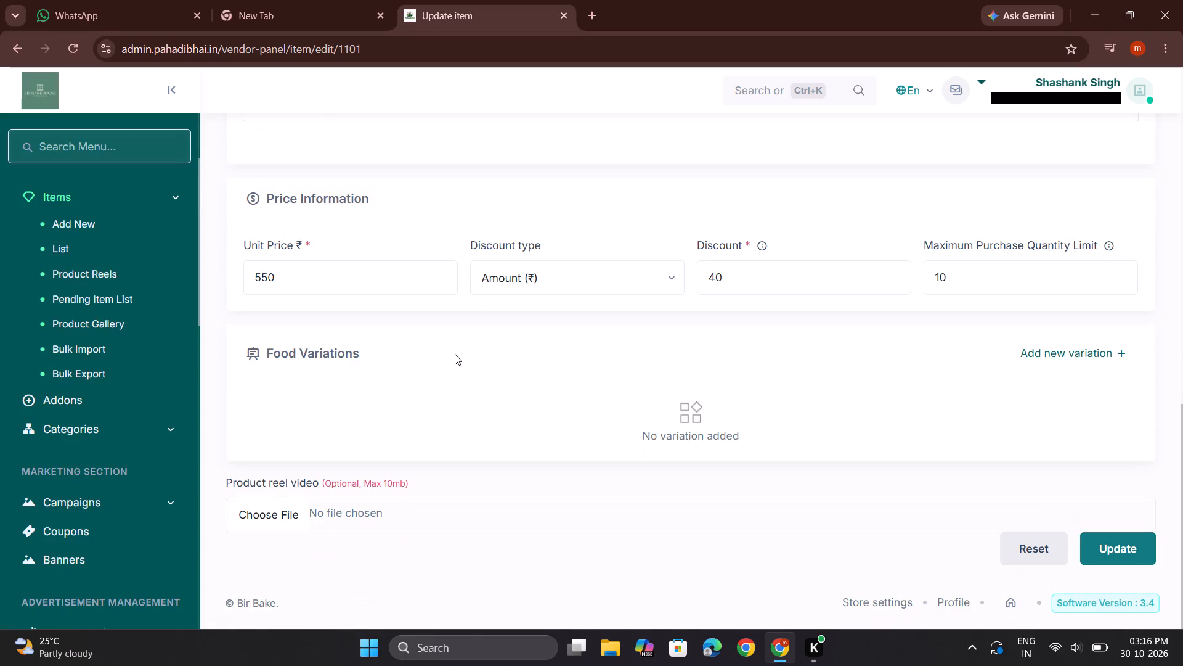
pyautogui.click(276, 284)
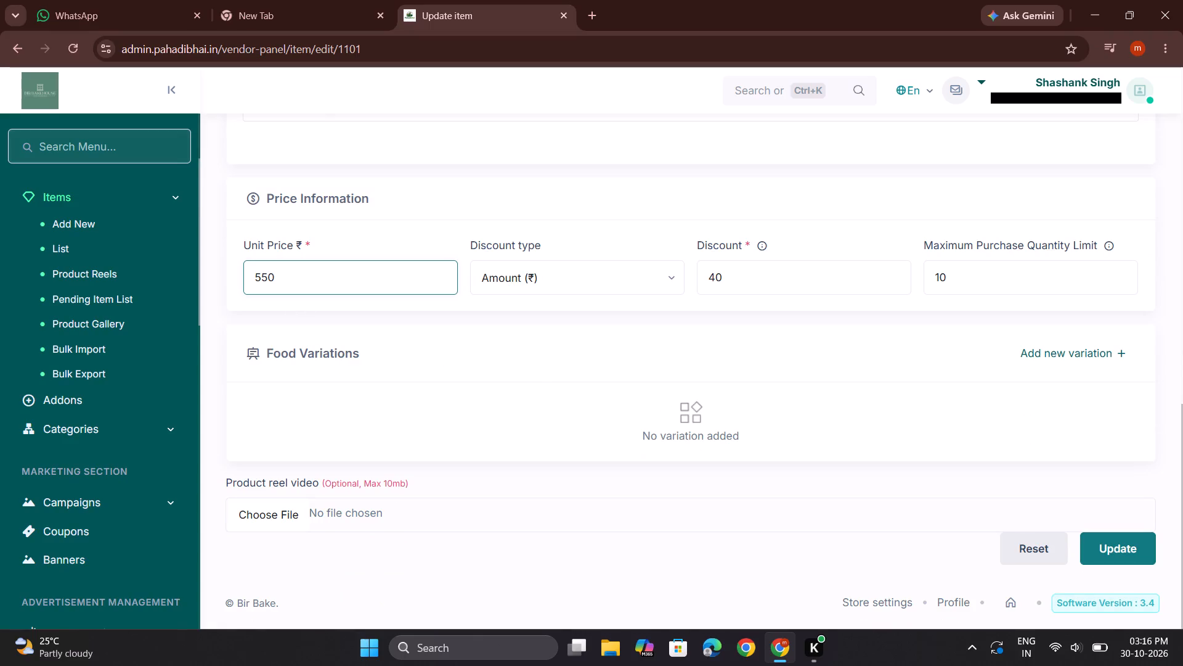
pyautogui.press('Left')
pyautogui.press('BackSpace')
pyautogui.press('6')
pyautogui.click(1129, 556)
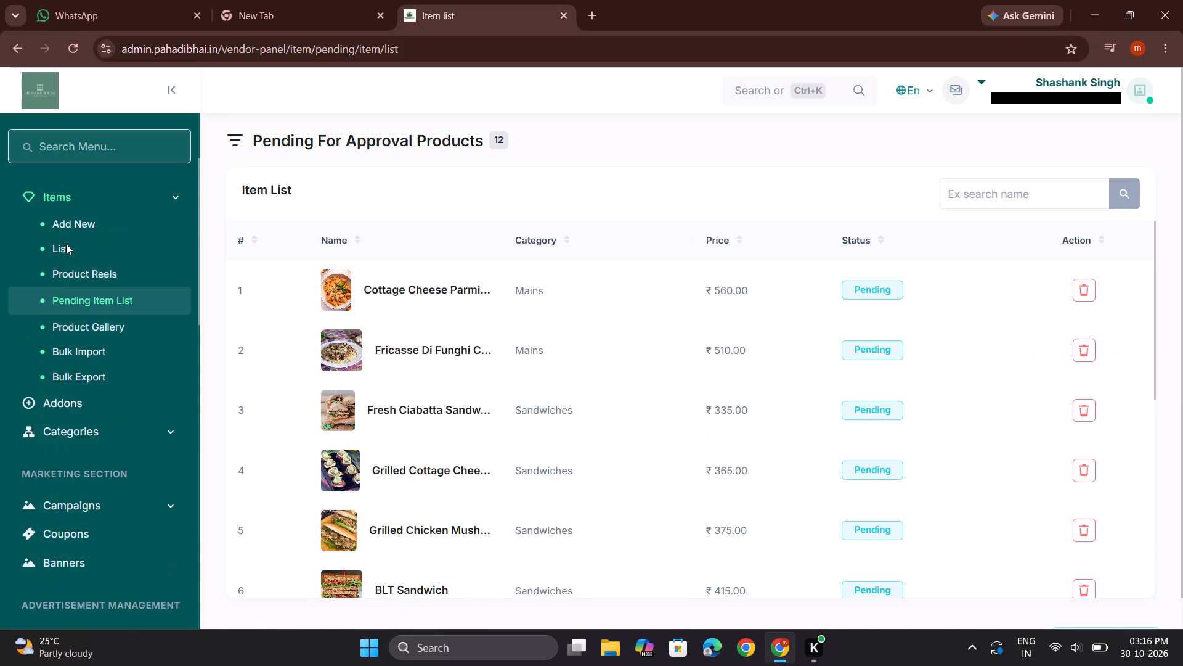
# From the item list, open the Grilled Chicken Minc... main for editing, set its unit price to ₹670 and submit the update.
pyautogui.scroll(-5, 372, 422)
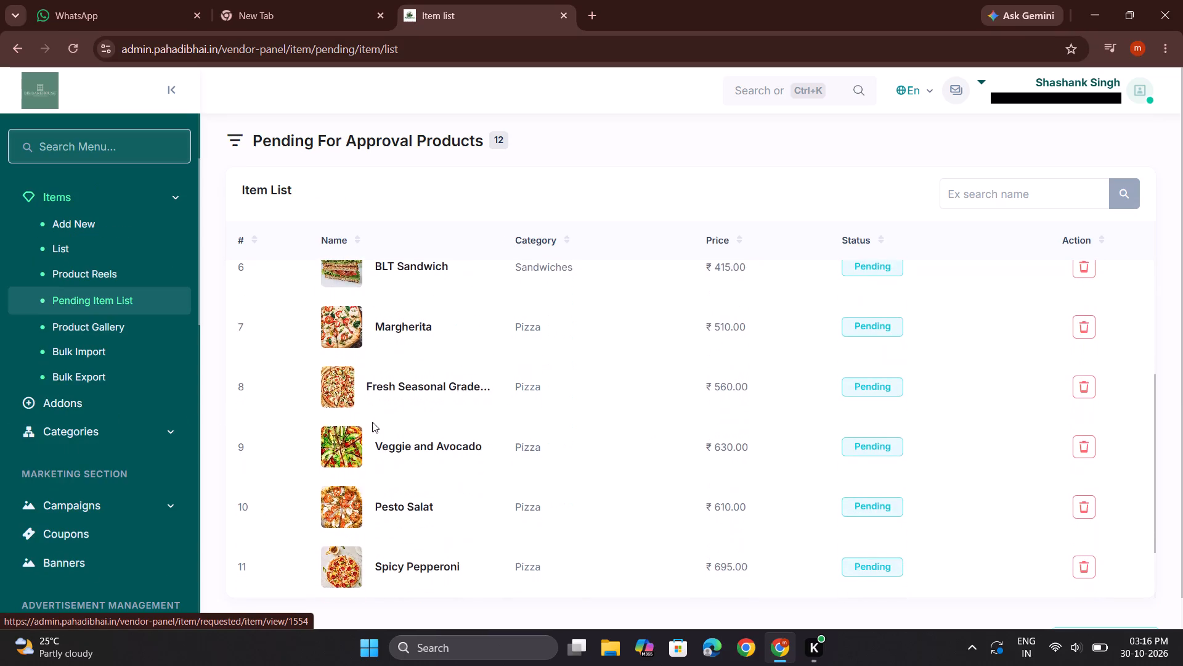
pyautogui.scroll(-3, 372, 422)
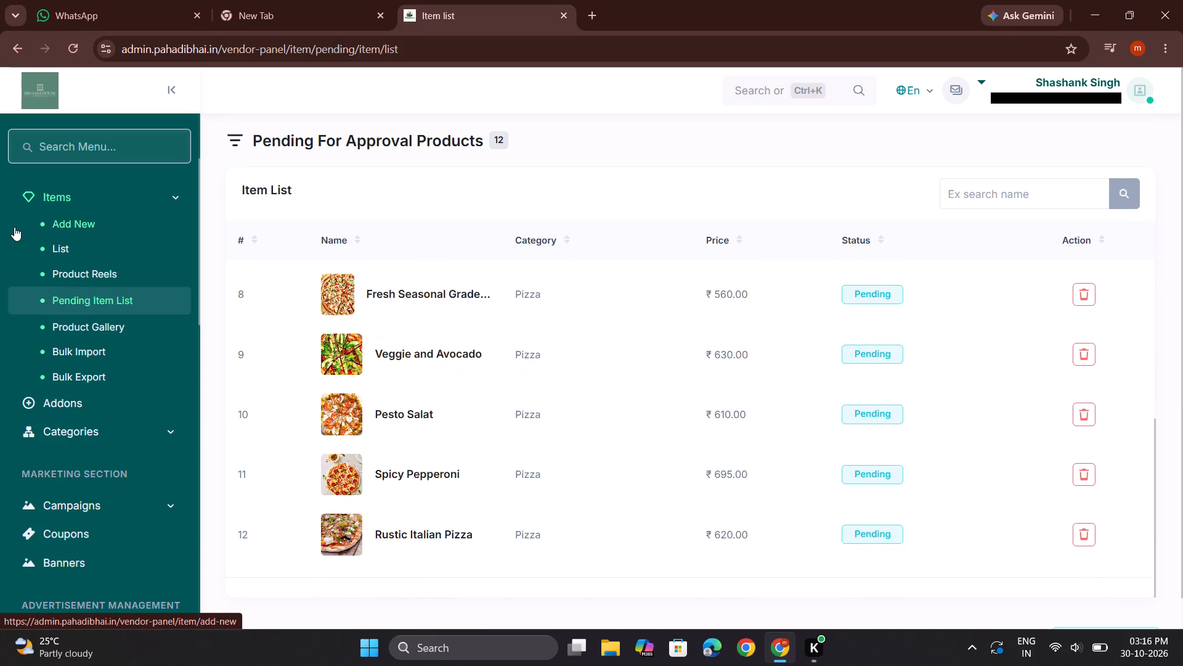
pyautogui.click(75, 253)
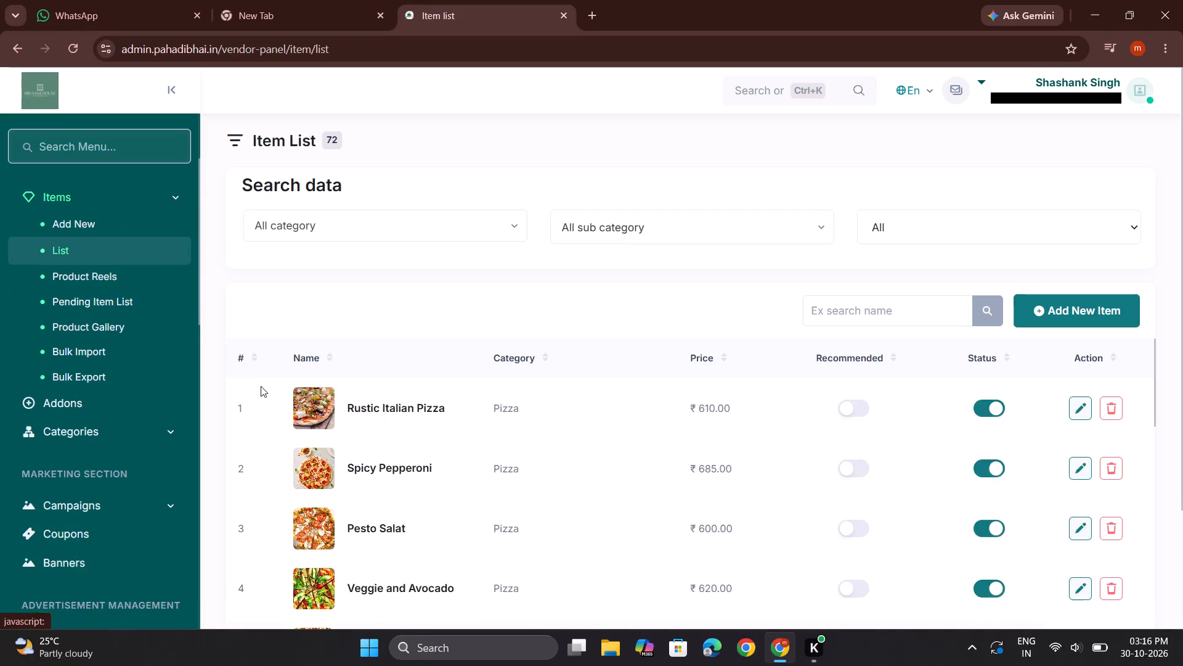
pyautogui.scroll(-7, 632, 524)
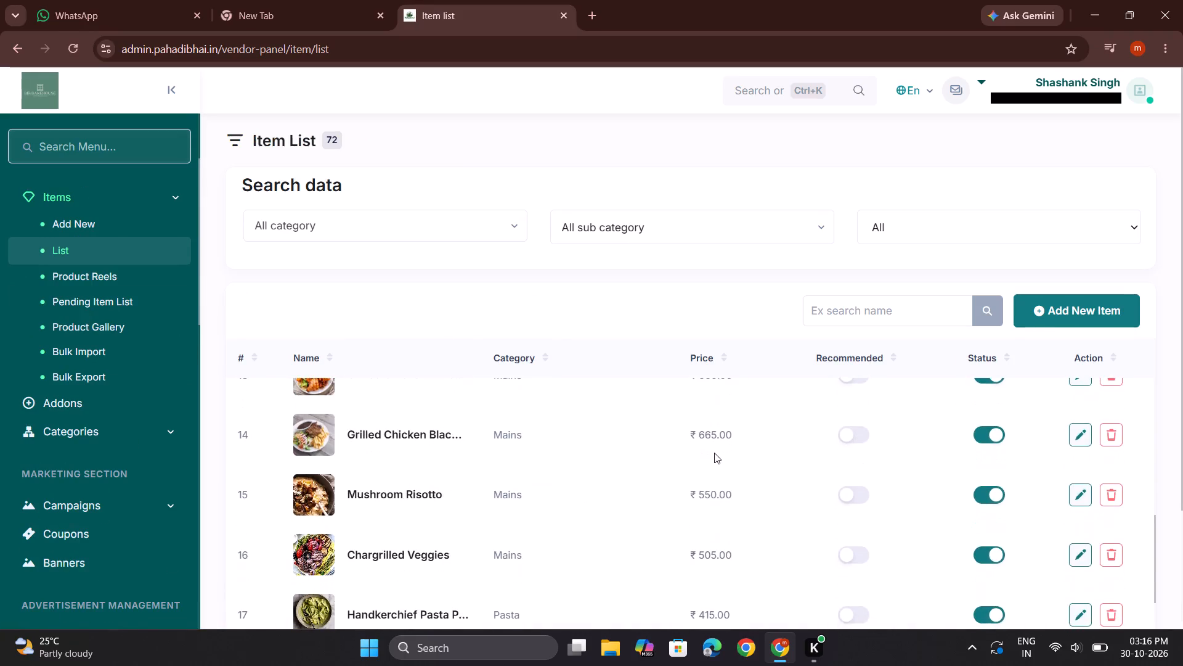
pyautogui.scroll(1, 714, 453)
pyautogui.click(1081, 461)
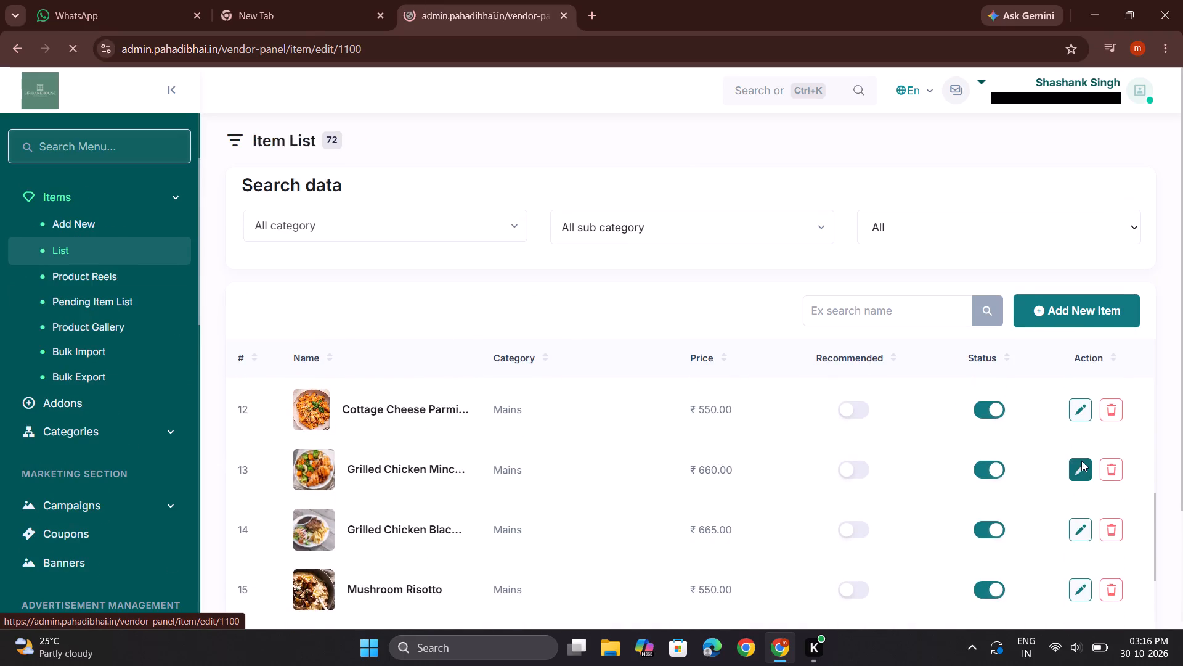
pyautogui.scroll(-6, 724, 516)
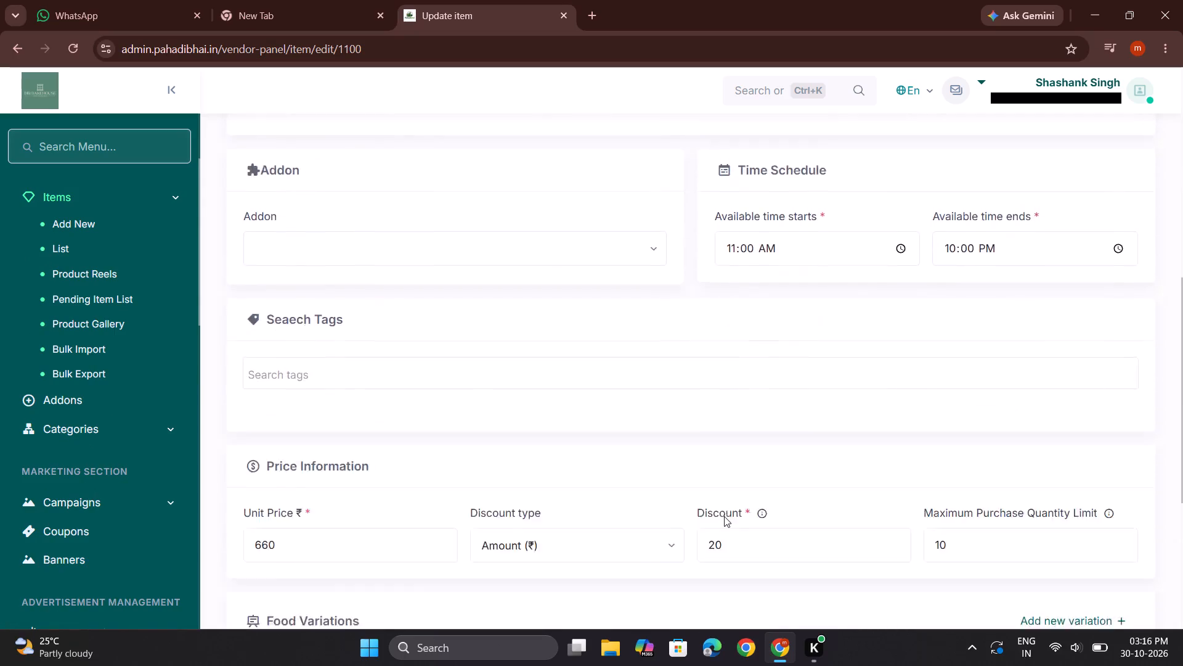
pyautogui.scroll(-2, 724, 516)
pyautogui.click(256, 274)
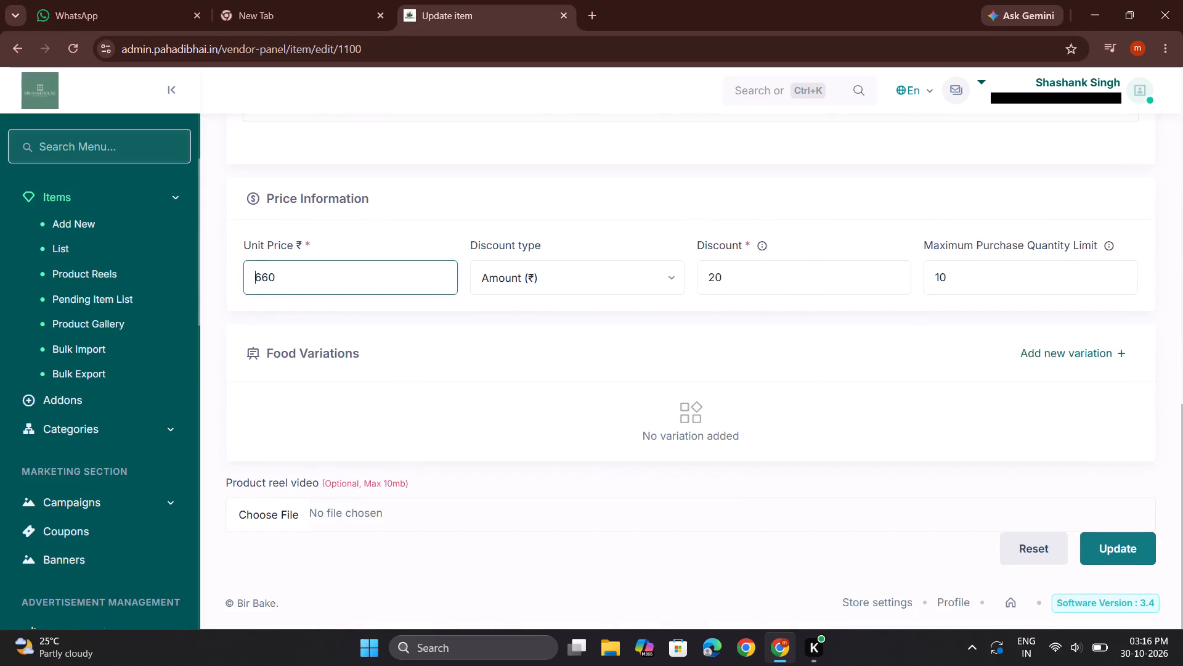
pyautogui.press('Right')
pyautogui.press('Right')
pyautogui.press('BackSpace')
pyautogui.press('7')
pyautogui.click(1108, 553)
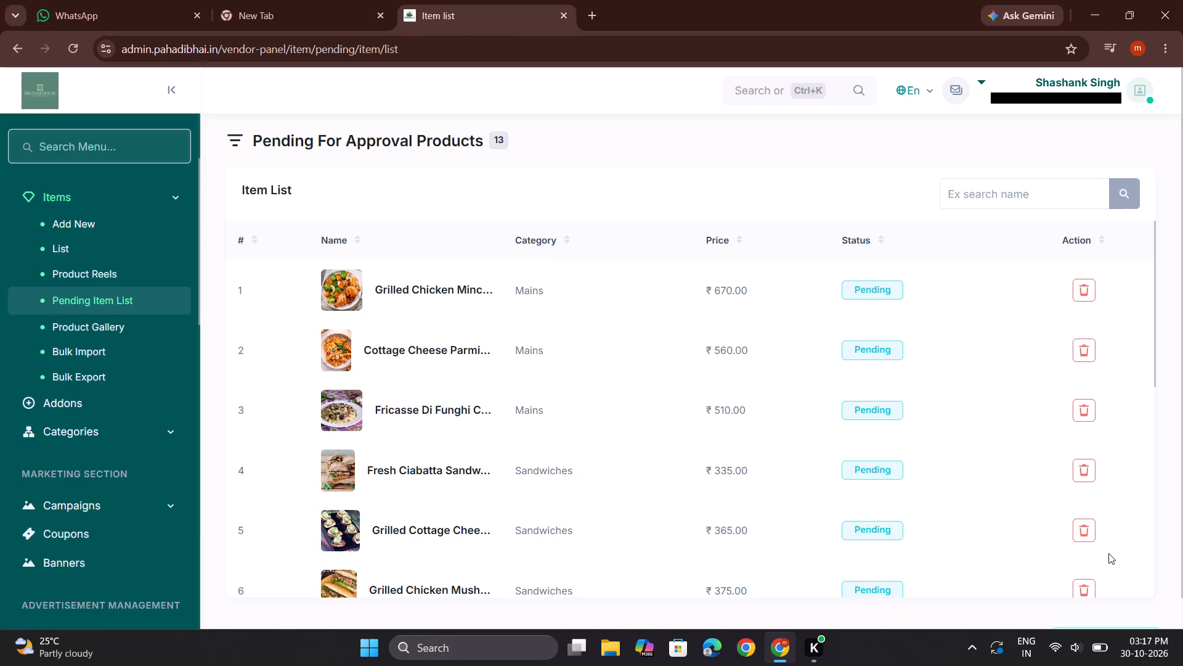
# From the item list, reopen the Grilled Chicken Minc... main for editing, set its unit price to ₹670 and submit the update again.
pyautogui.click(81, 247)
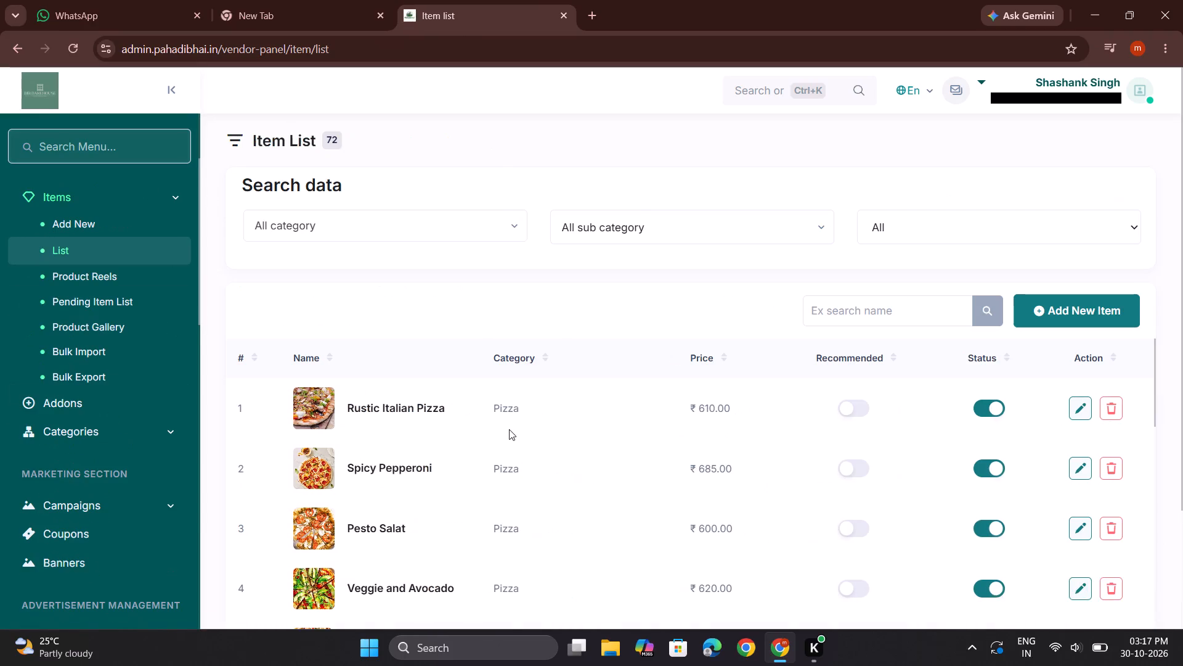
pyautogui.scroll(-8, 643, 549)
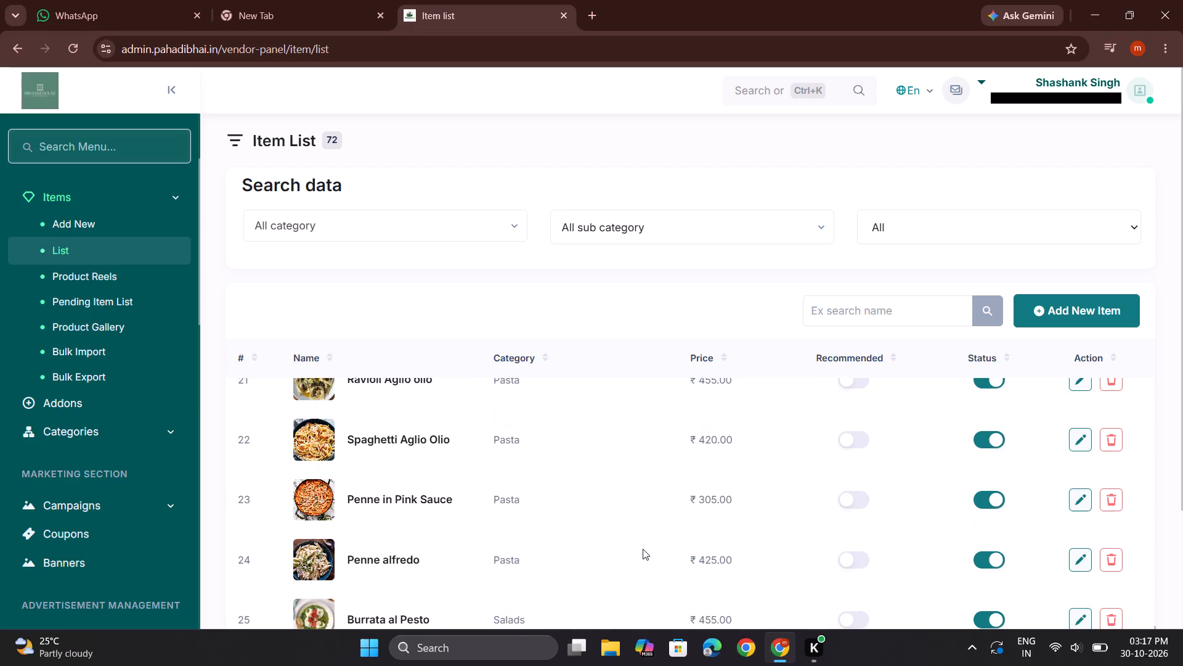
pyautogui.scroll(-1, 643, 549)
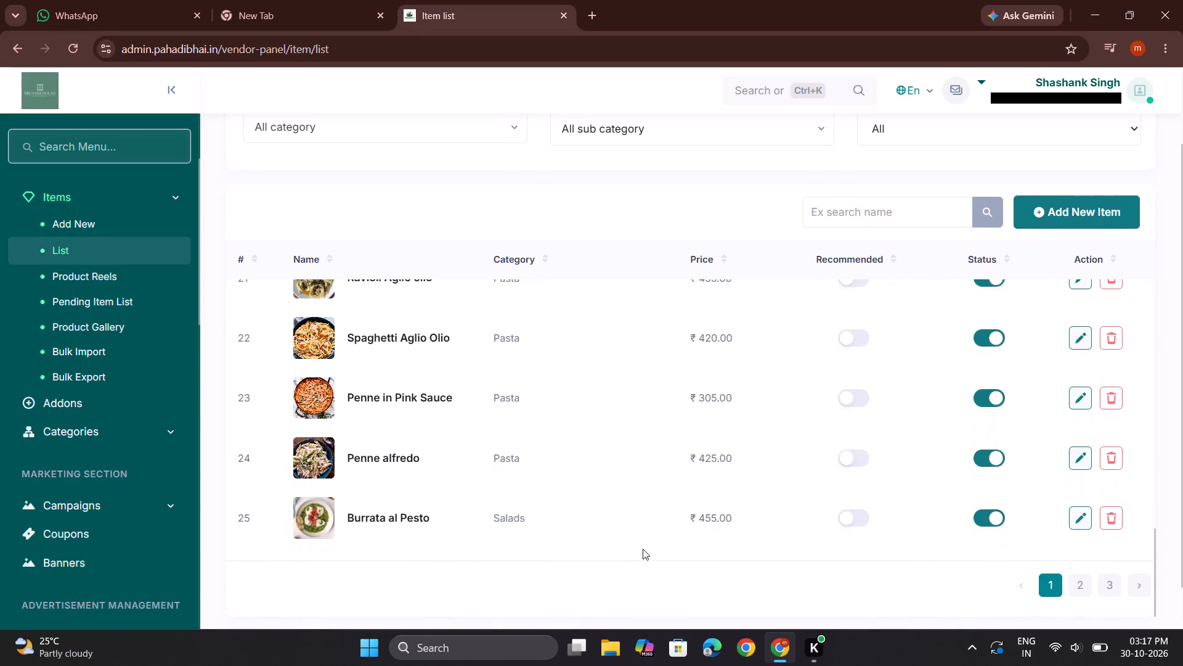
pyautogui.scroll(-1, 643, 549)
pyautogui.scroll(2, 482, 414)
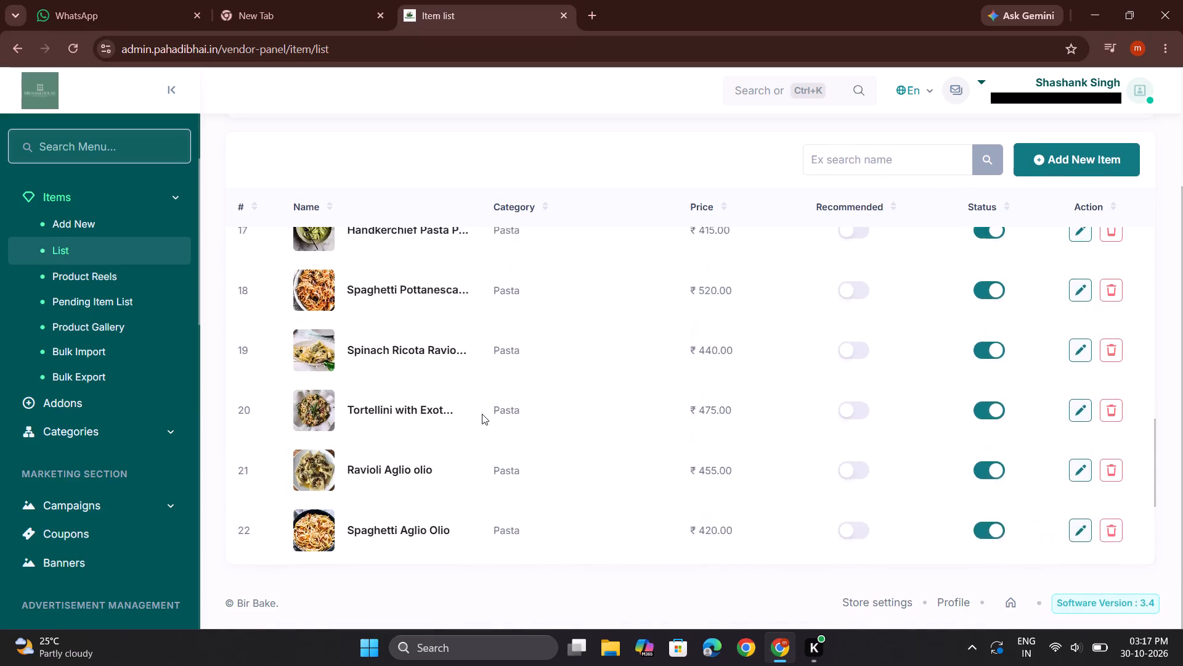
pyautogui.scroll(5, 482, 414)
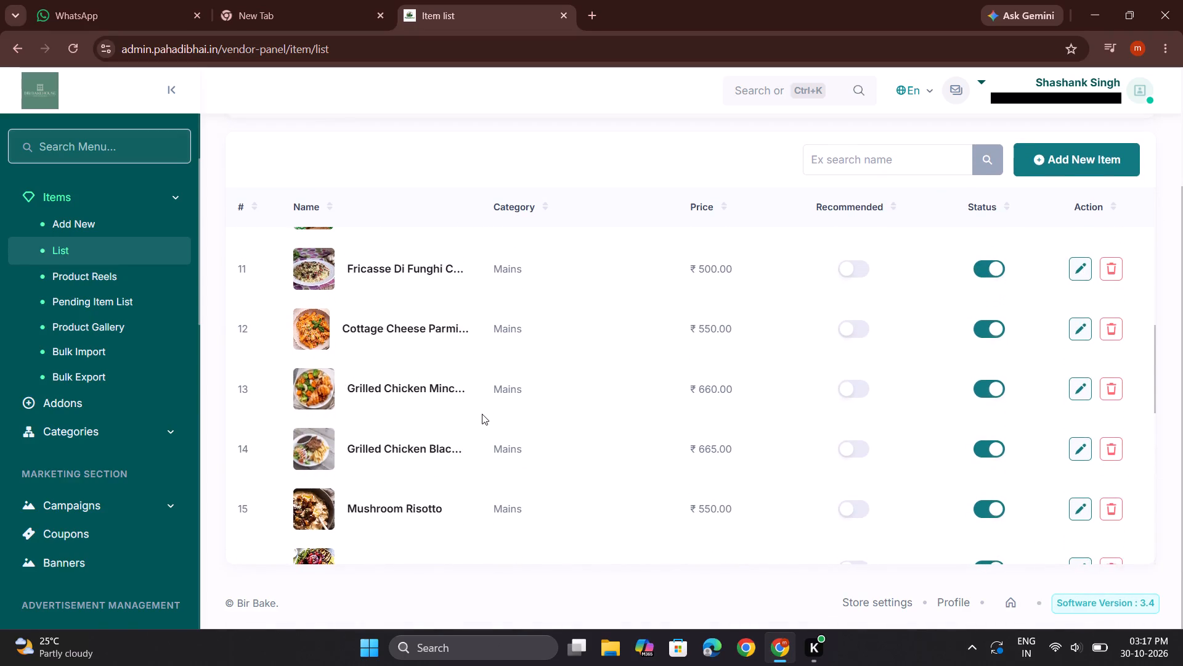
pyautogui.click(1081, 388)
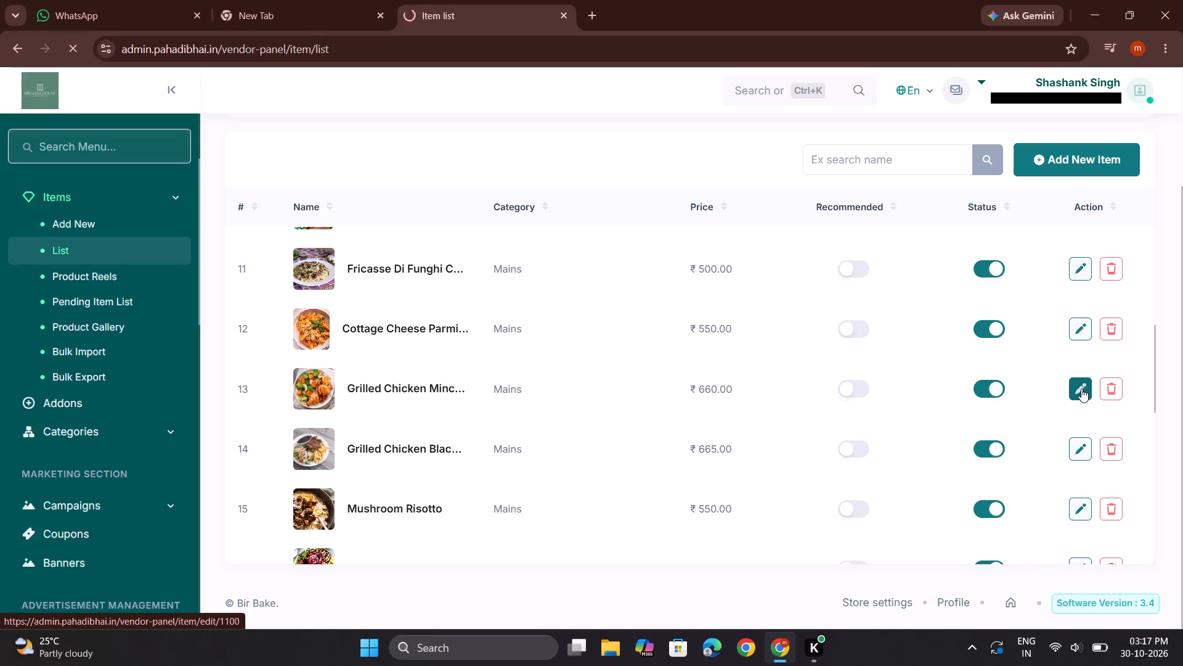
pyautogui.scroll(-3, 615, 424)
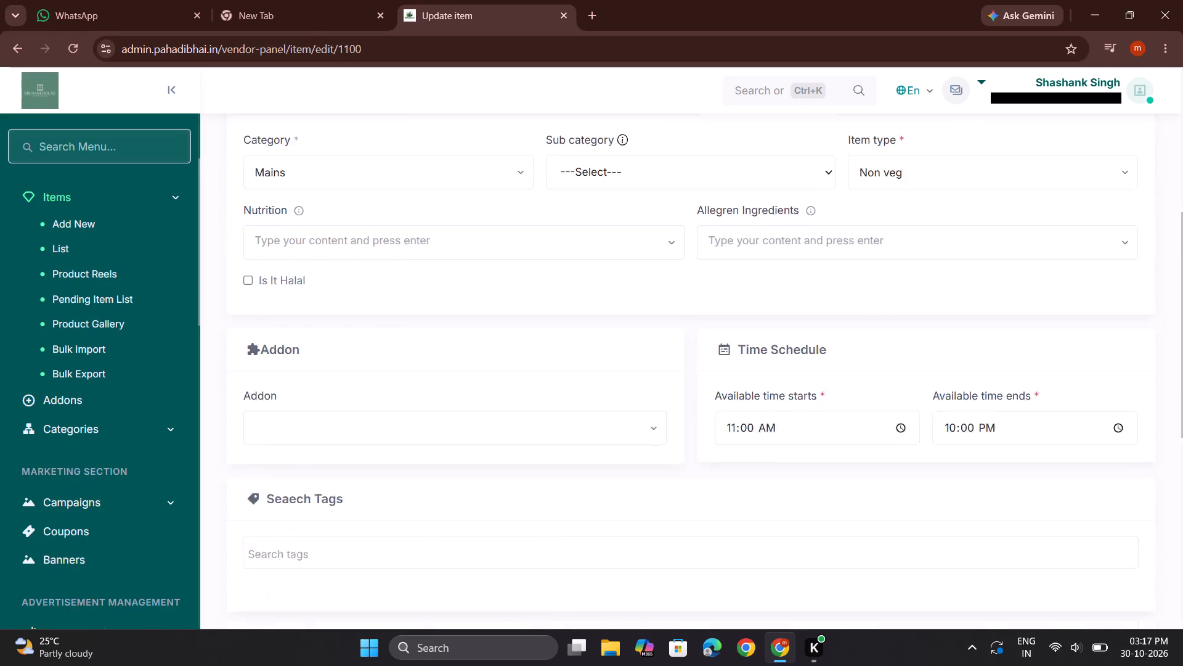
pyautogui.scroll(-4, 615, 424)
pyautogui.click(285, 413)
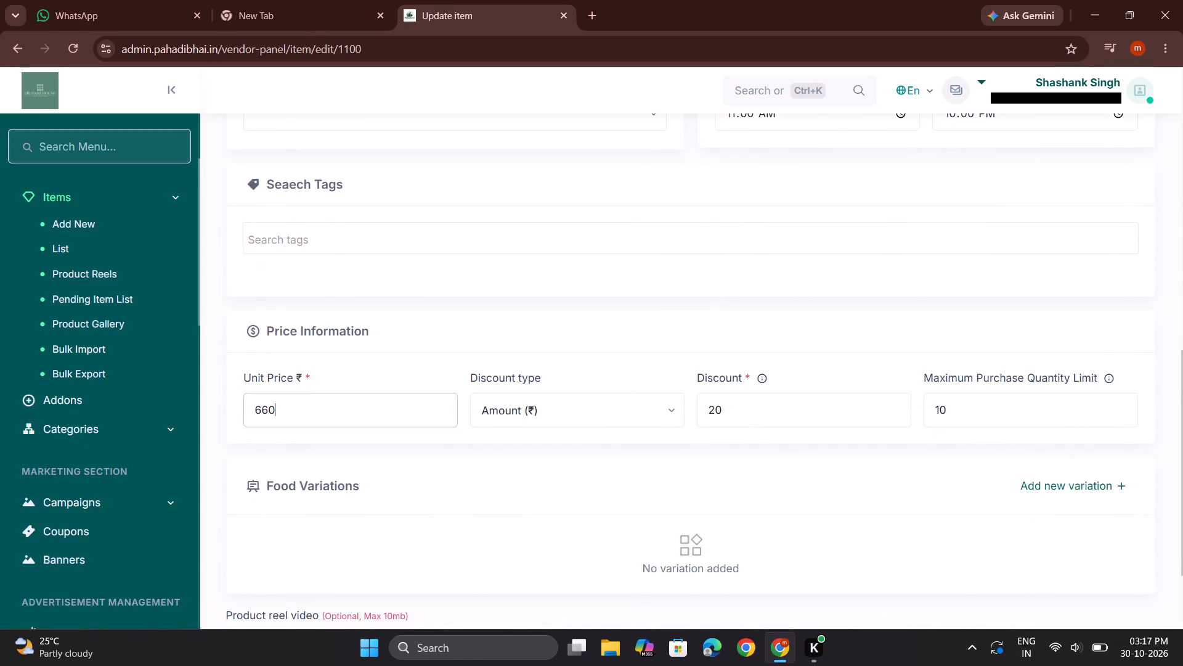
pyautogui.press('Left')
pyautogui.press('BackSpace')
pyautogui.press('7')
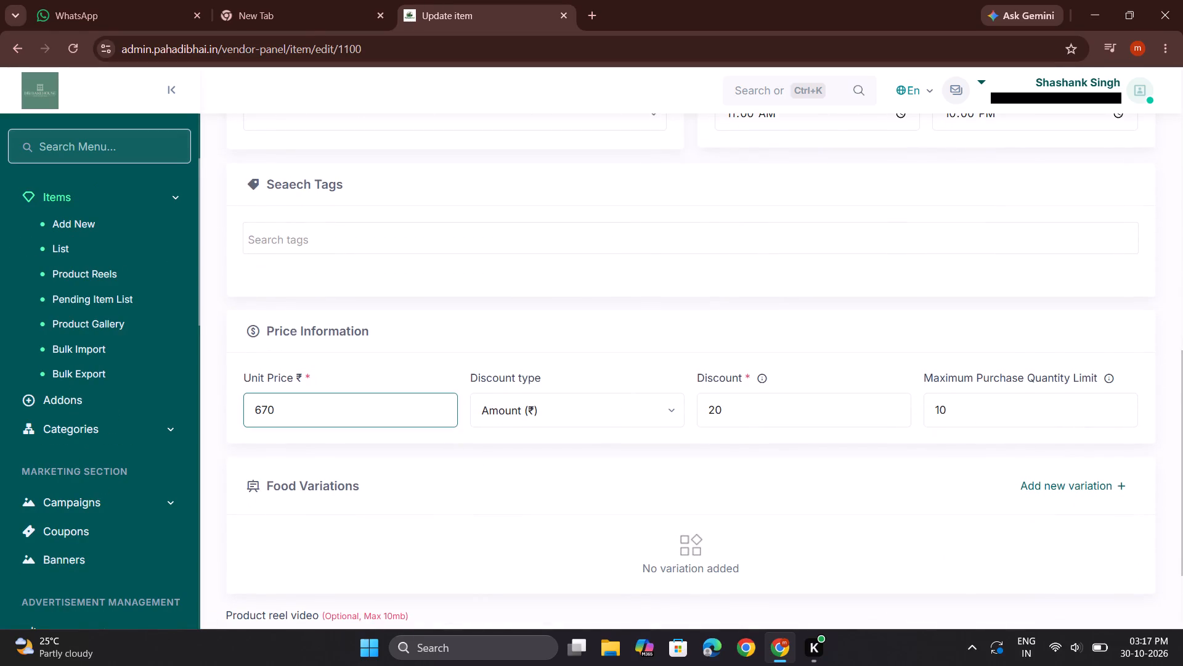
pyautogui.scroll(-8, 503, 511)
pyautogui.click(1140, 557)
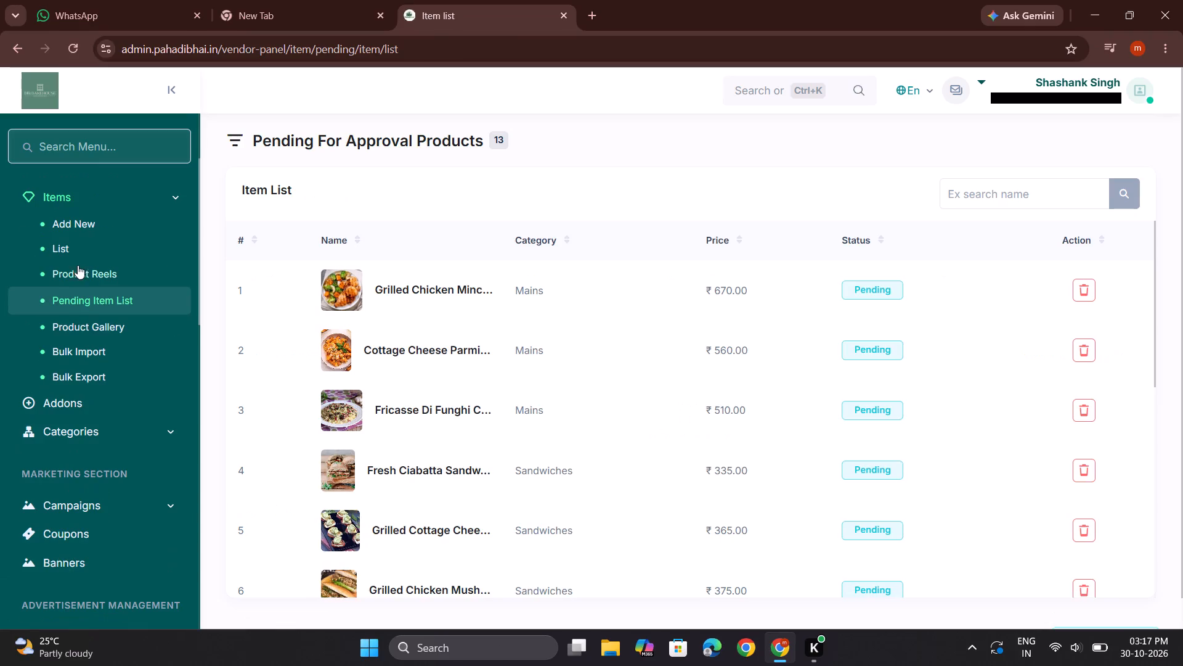
# Return from the pending products to the full item list.
pyautogui.click(80, 247)
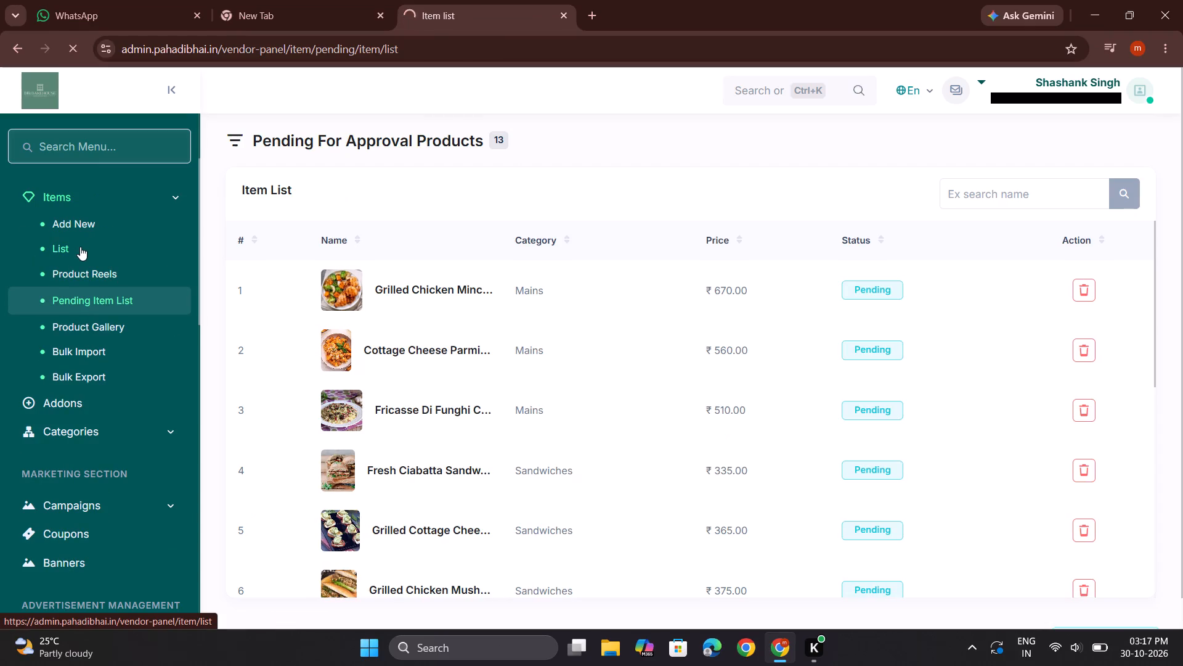
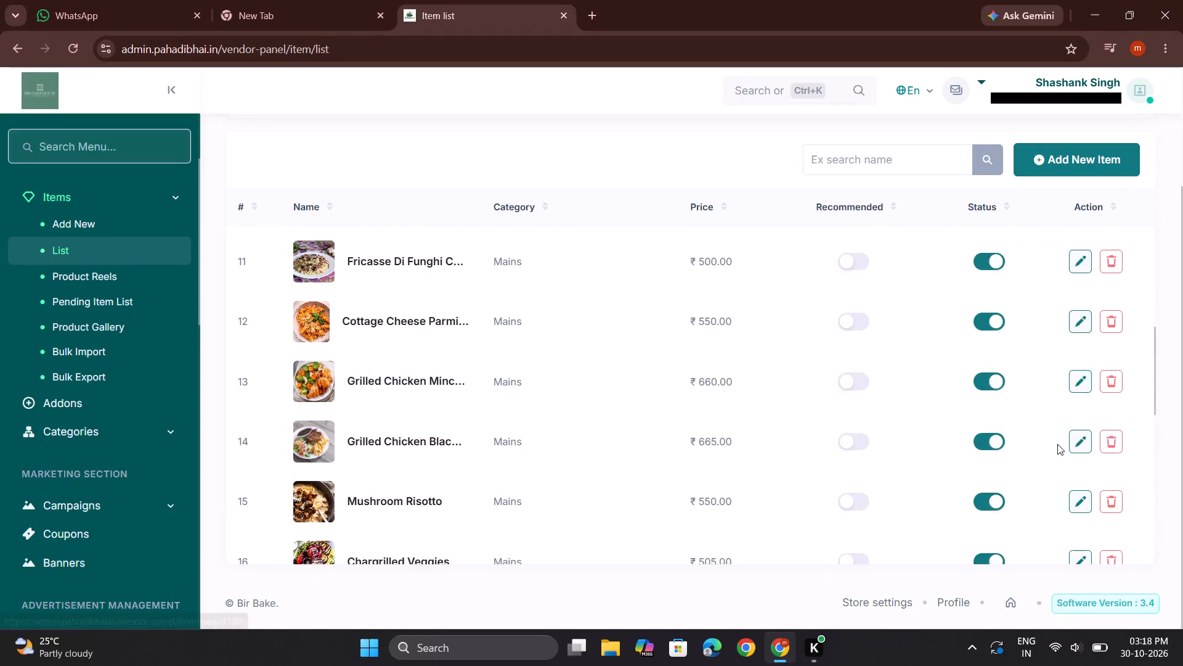
# Open the Grilled Chicken Blac... main for editing, set its unit price to ₹675 and submit the update.
pyautogui.click(1079, 442)
pyautogui.scroll(-7, 444, 356)
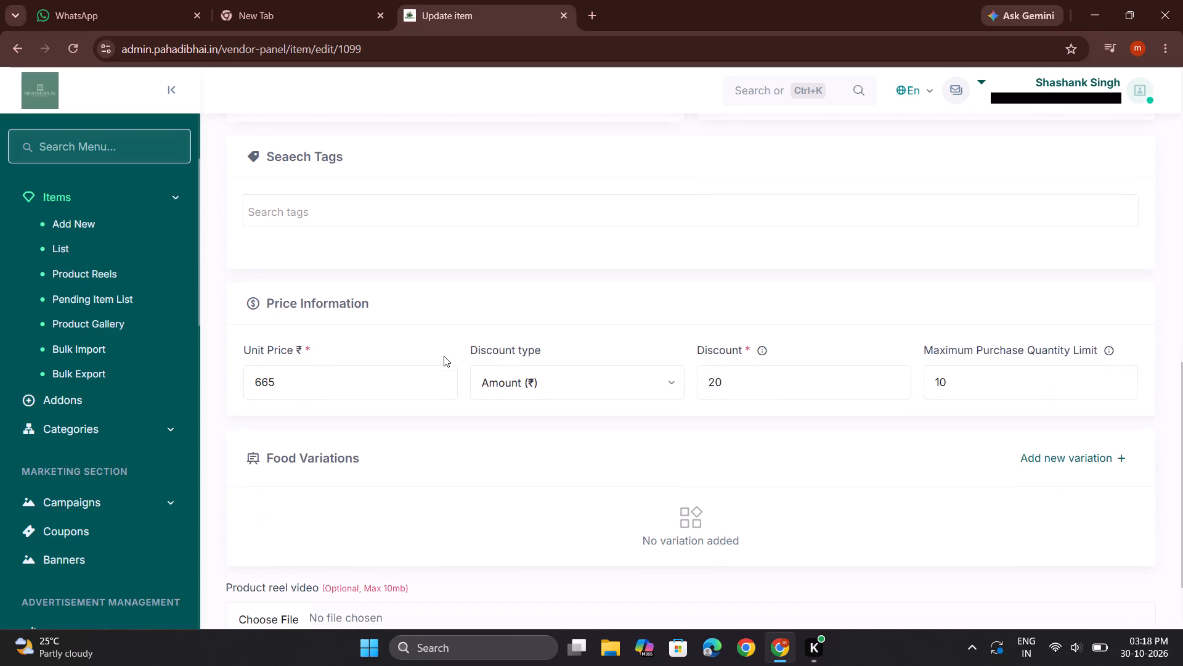
pyautogui.click(280, 398)
pyautogui.press('BackSpace')
pyautogui.press('BackSpace')
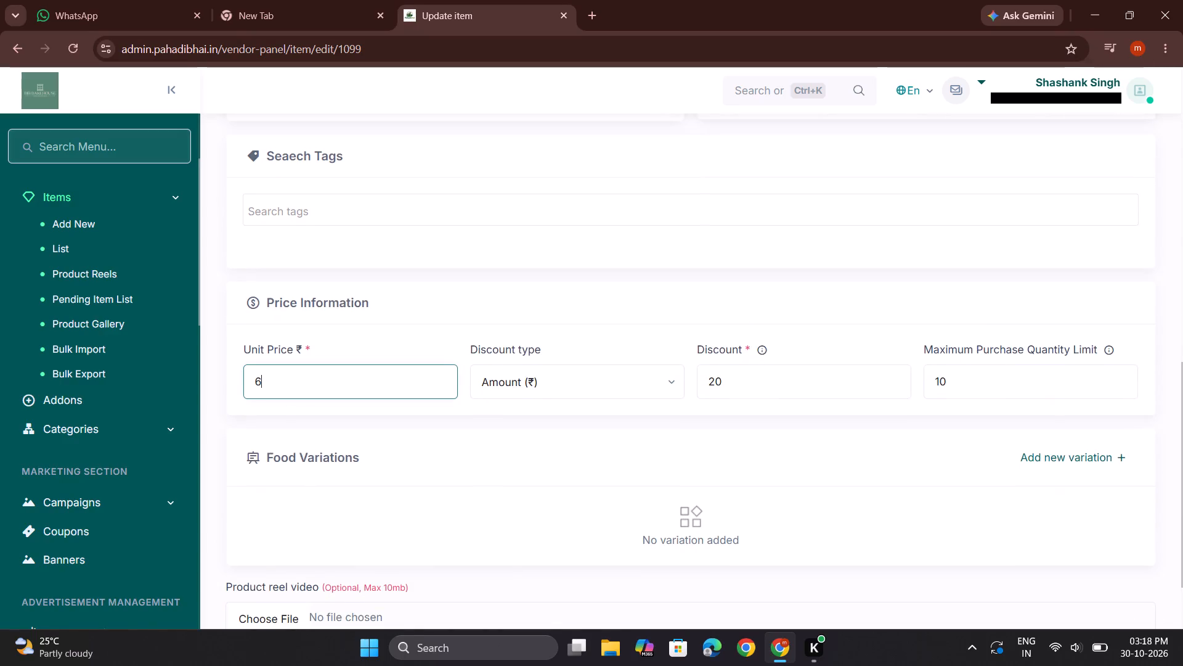
pyautogui.write('75')
pyautogui.scroll(-9, 697, 438)
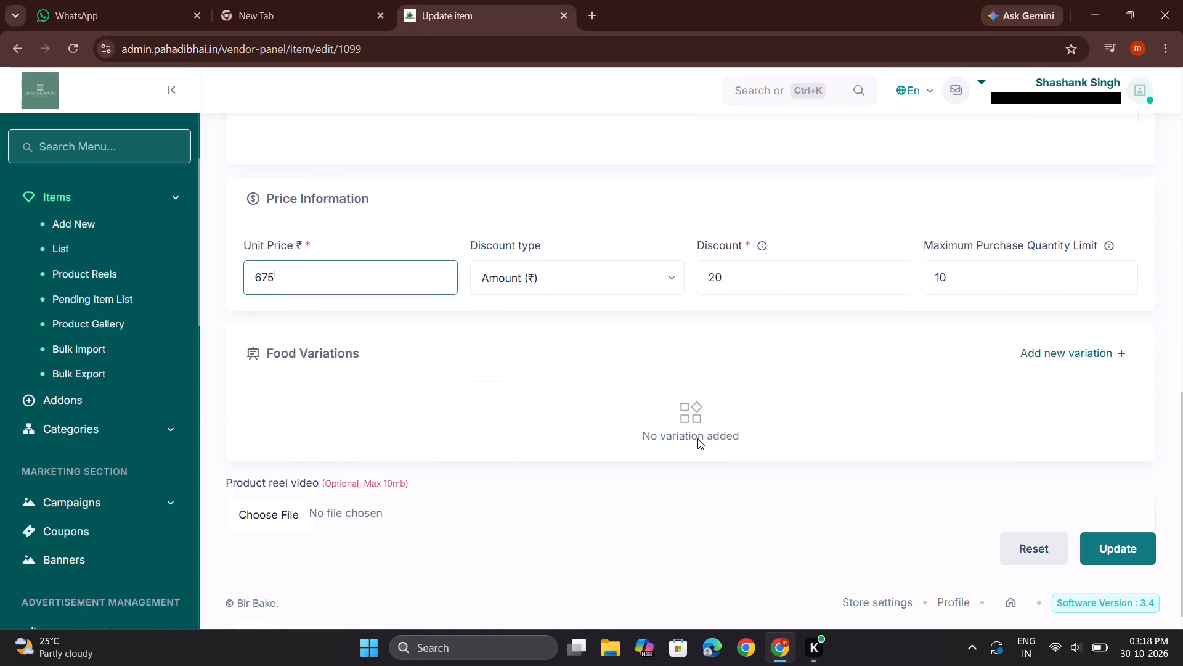
pyautogui.click(1113, 536)
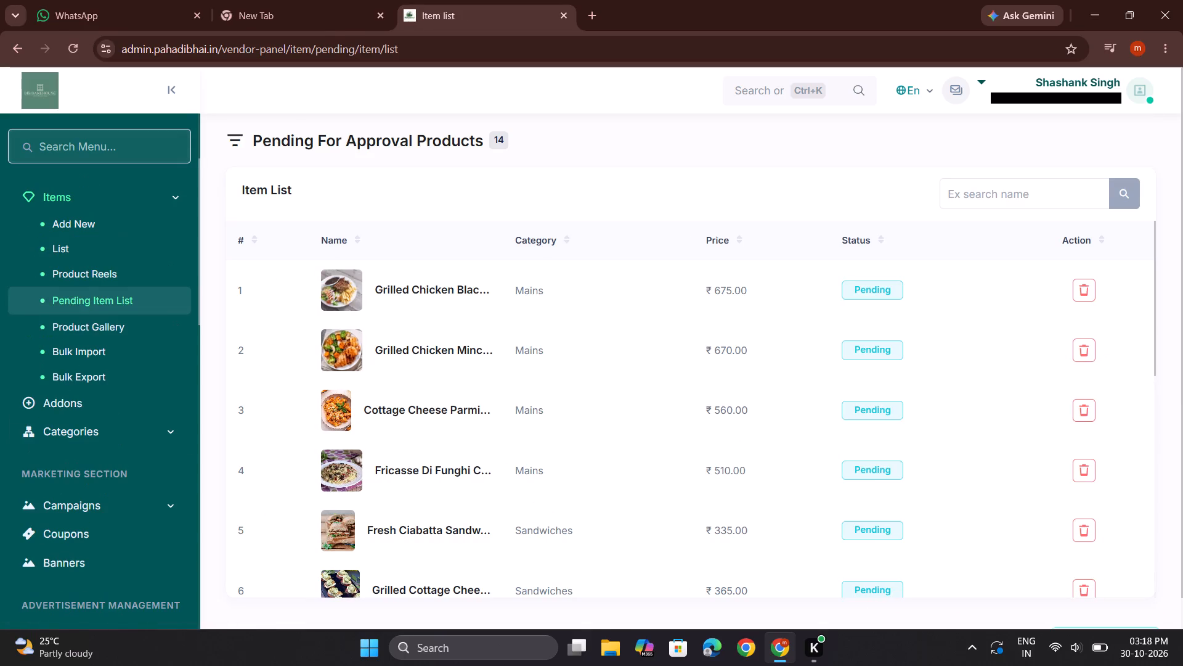
# From the full item list, open the Chargrilled Veggies main for editing, set its unit price to ₹515 and submit the update.
pyautogui.scroll(-12, 285, 363)
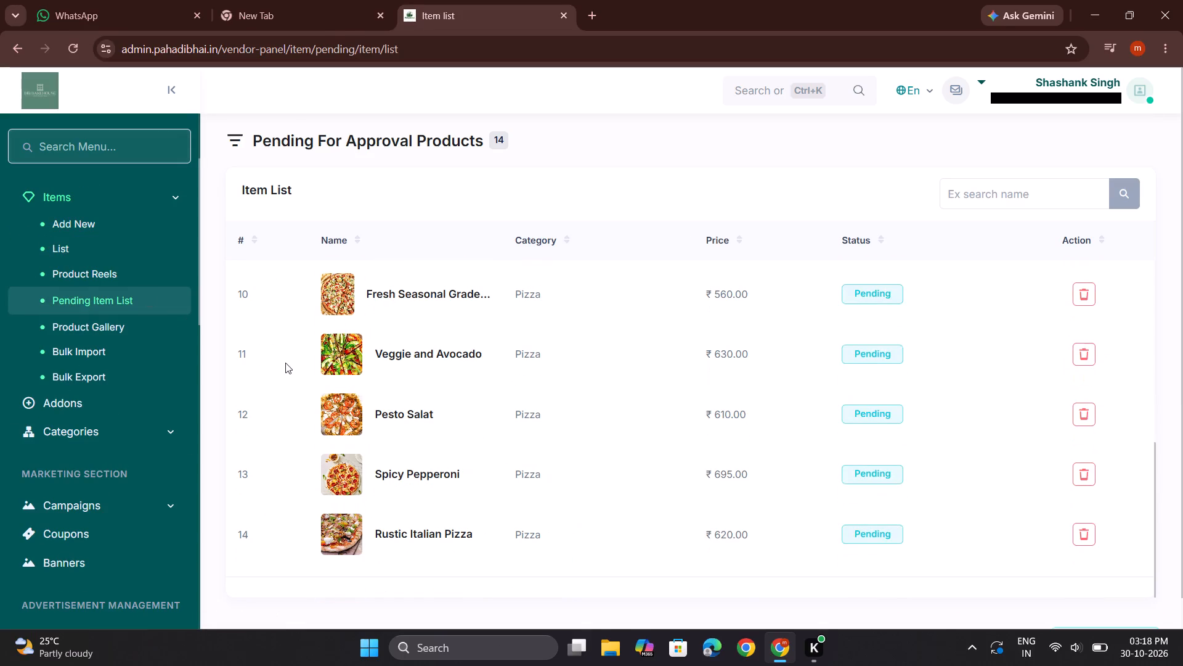
pyautogui.click(67, 245)
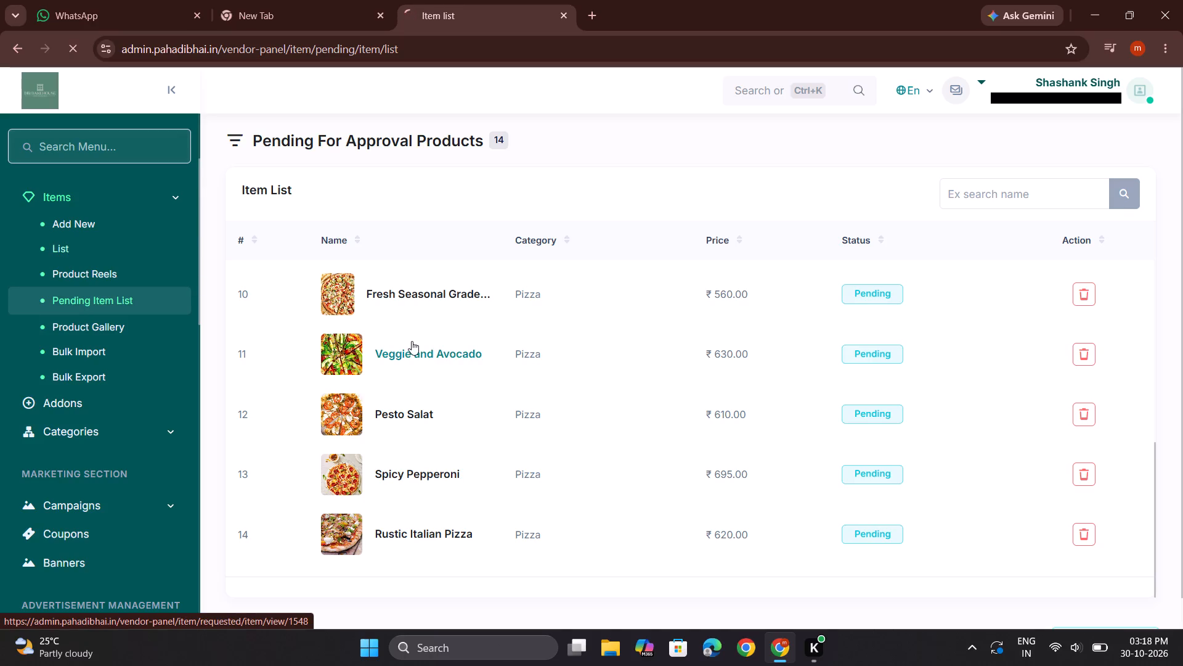
pyautogui.scroll(-2, 428, 480)
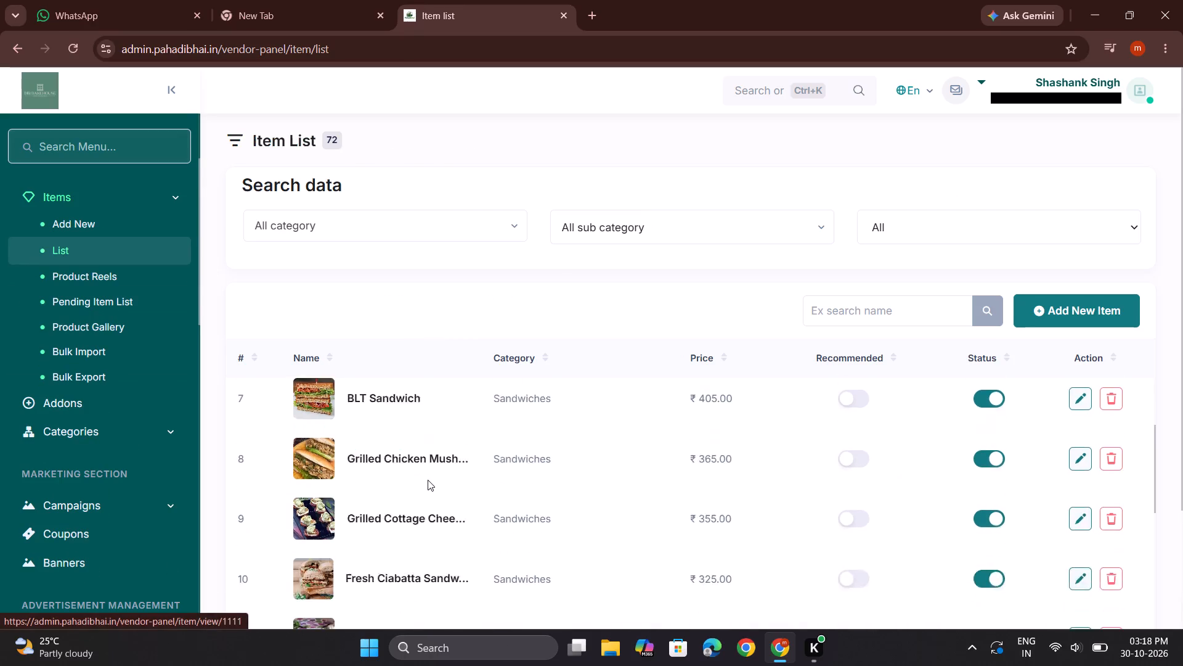
pyautogui.scroll(-4, 428, 480)
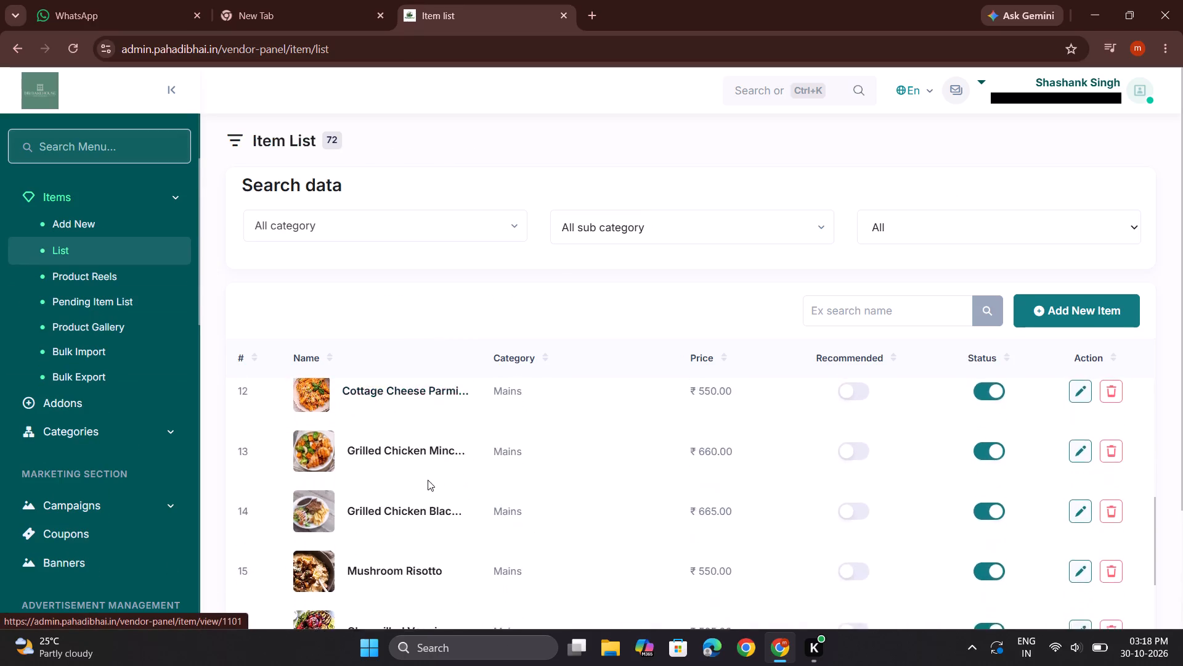
pyautogui.scroll(-1, 428, 480)
pyautogui.scroll(-1, 447, 528)
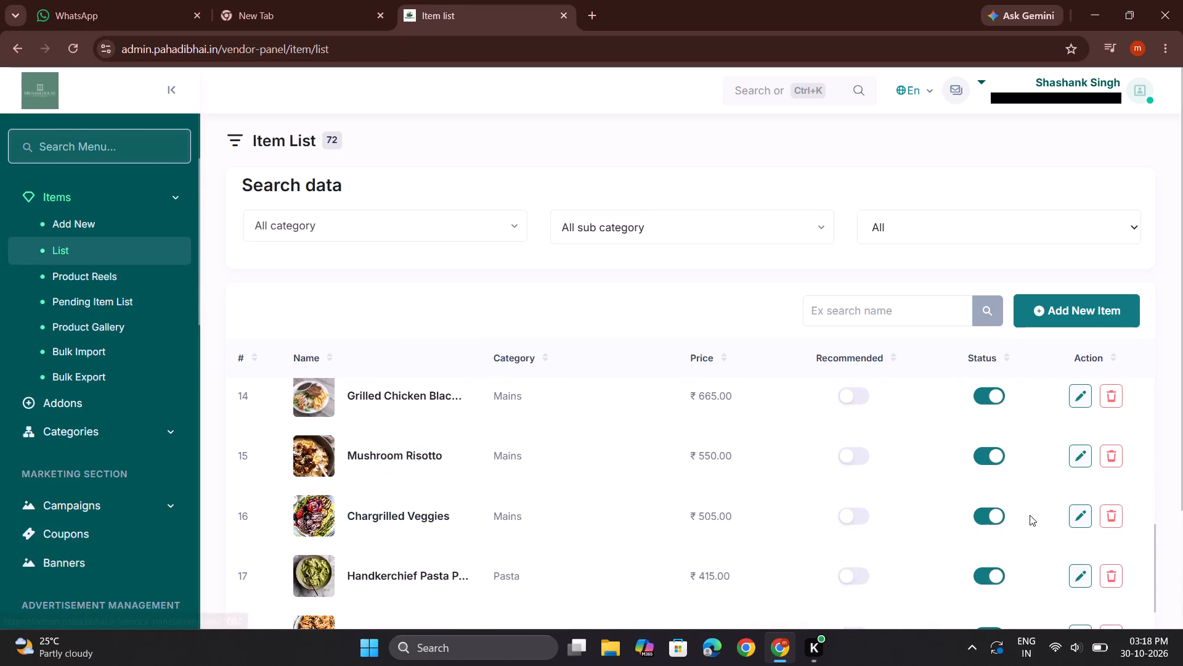
pyautogui.click(1087, 516)
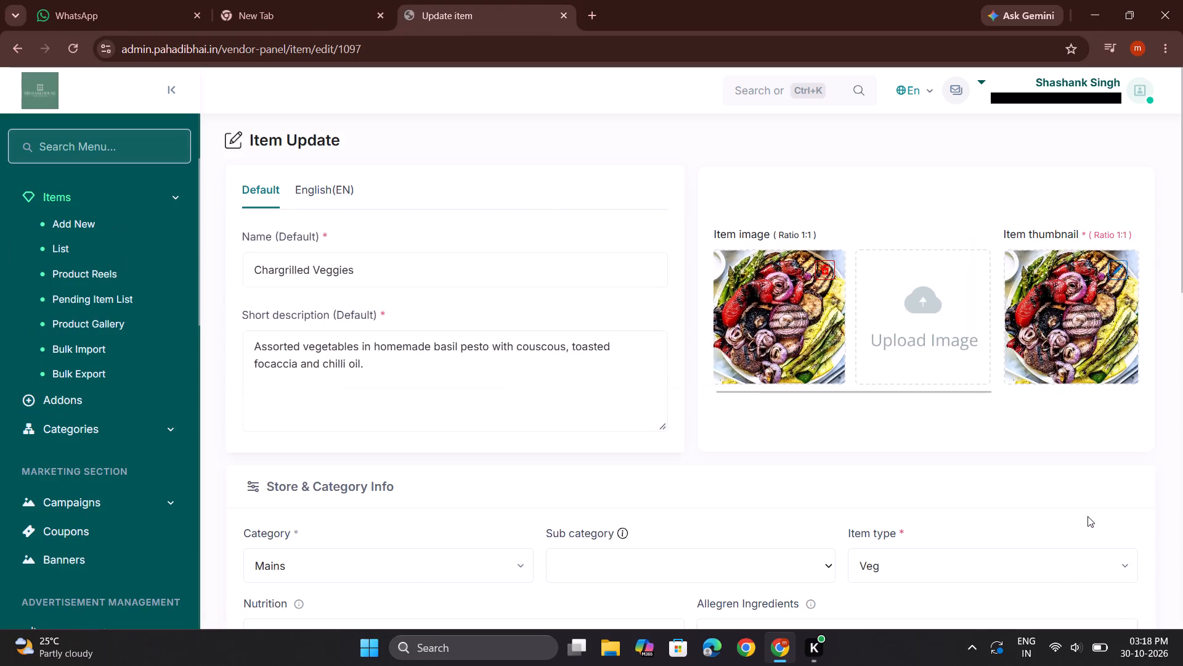
pyautogui.scroll(-6, 640, 504)
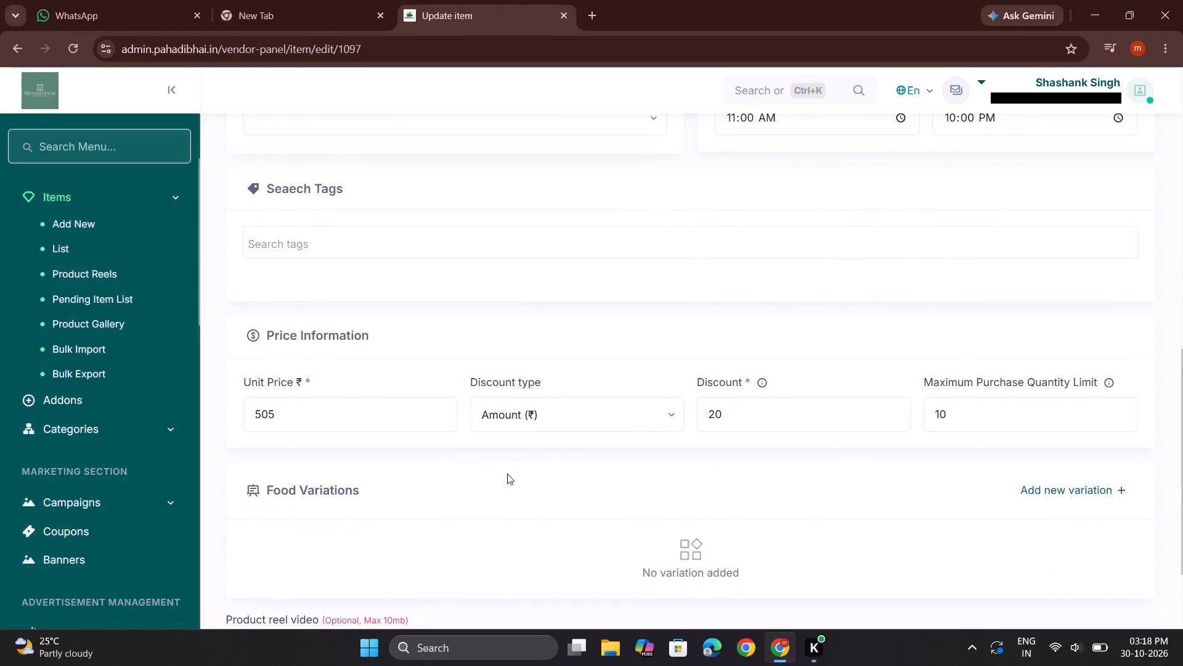
pyautogui.click(288, 395)
pyautogui.press('BackSpace')
pyautogui.press('BackSpace')
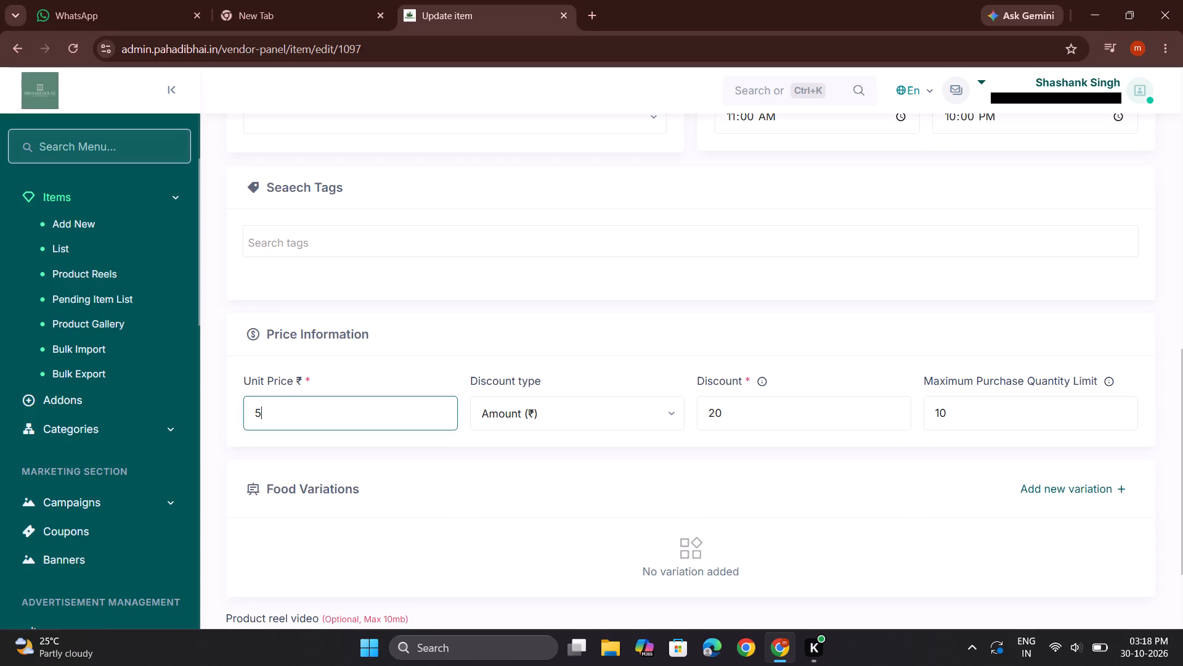
pyautogui.write('15')
pyautogui.scroll(-4, 496, 541)
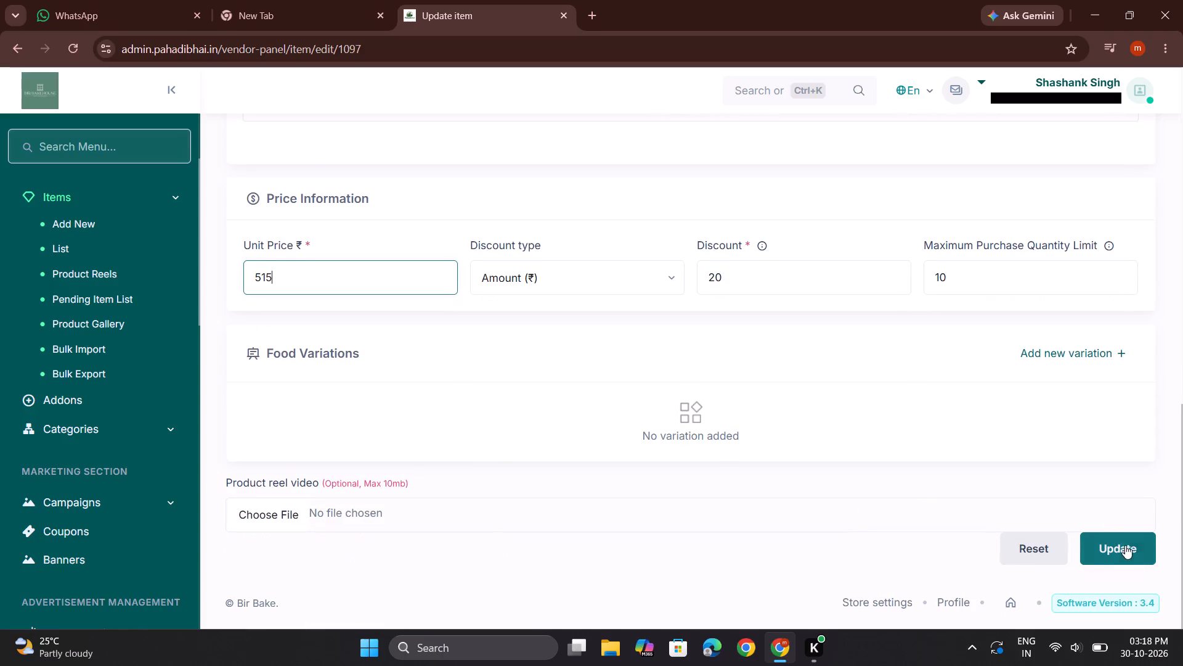
pyautogui.click(1123, 547)
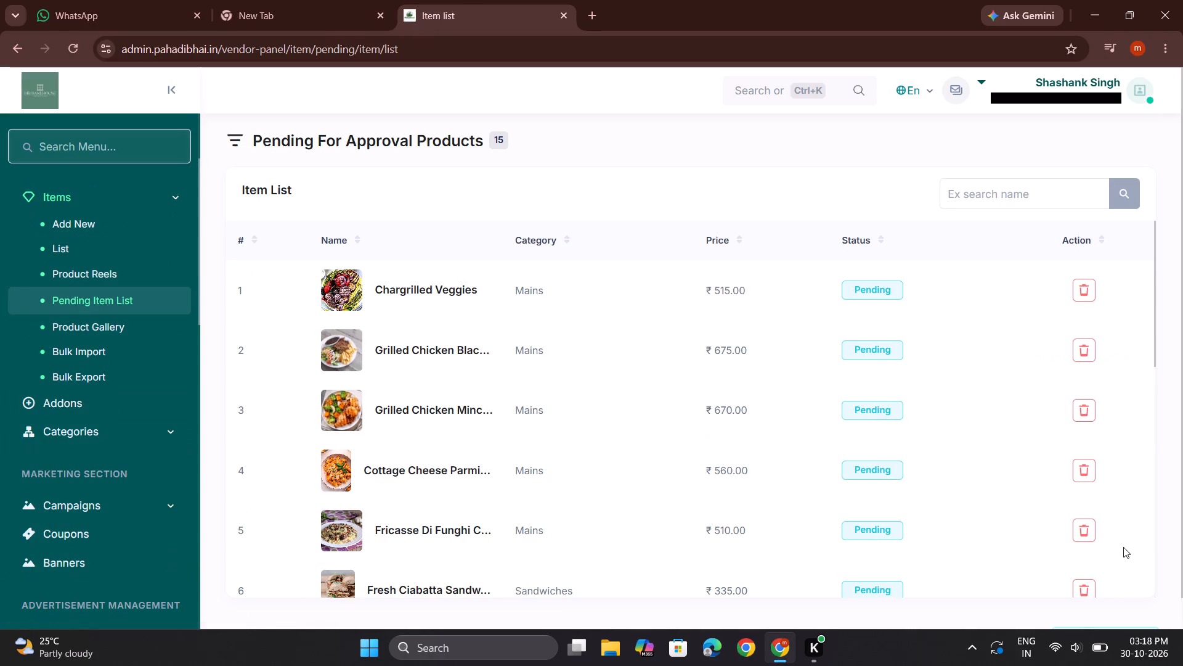
# From the full item list, open the Mushroom Risotto main for editing, set its unit price to ₹560 and submit the update.
pyautogui.scroll(-10, 1182, 569)
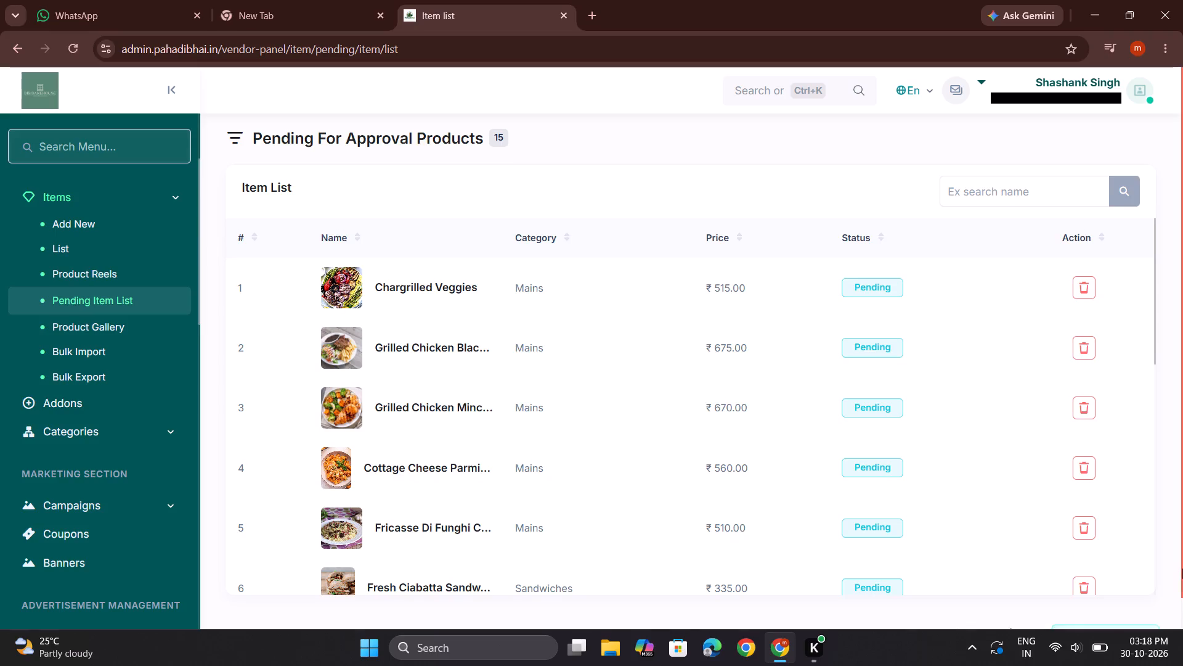
pyautogui.scroll(-8, 1182, 569)
pyautogui.scroll(-8, 1182, 665)
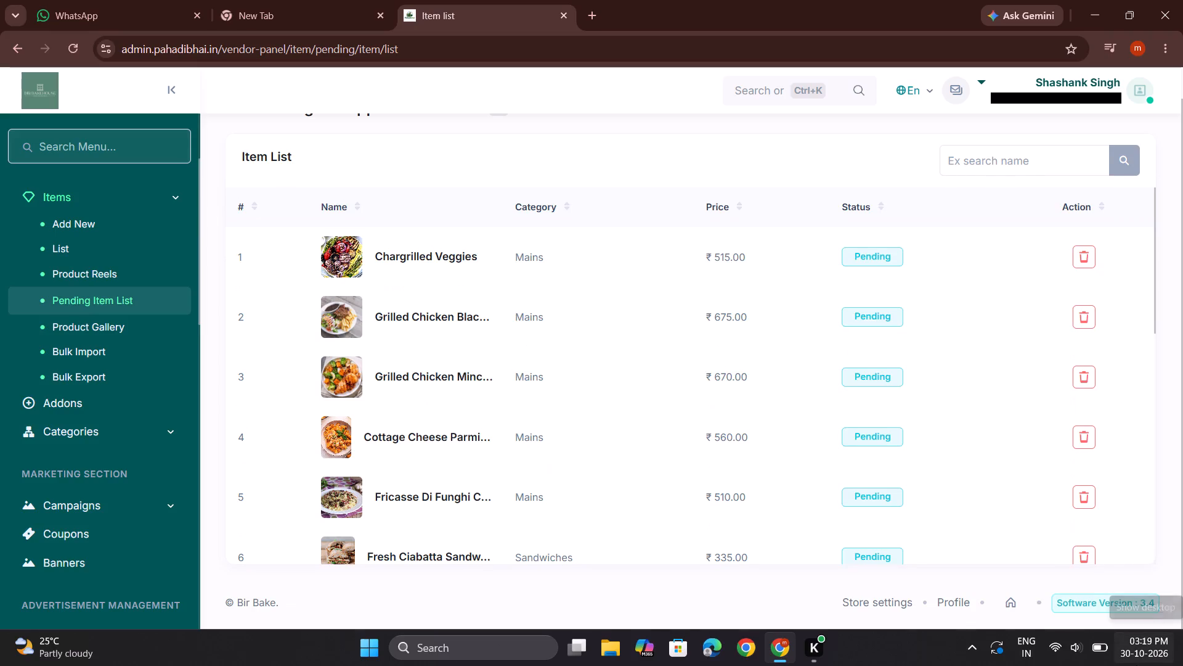
pyautogui.scroll(-13, 633, 300)
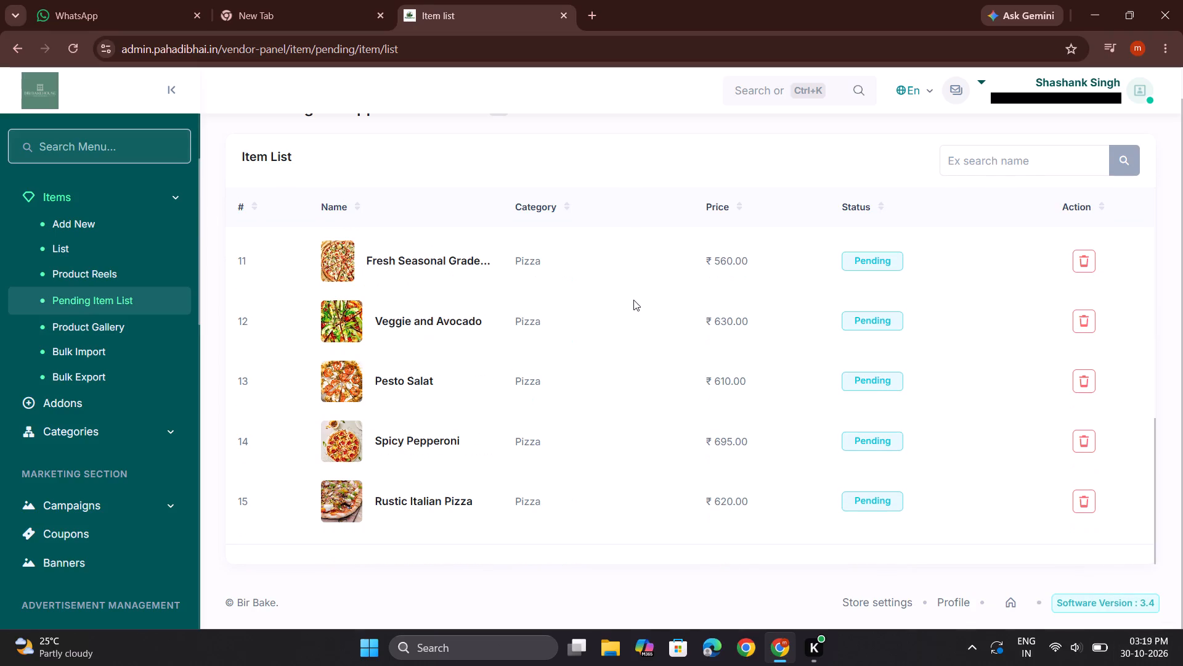
pyautogui.scroll(-4, 633, 300)
pyautogui.click(77, 250)
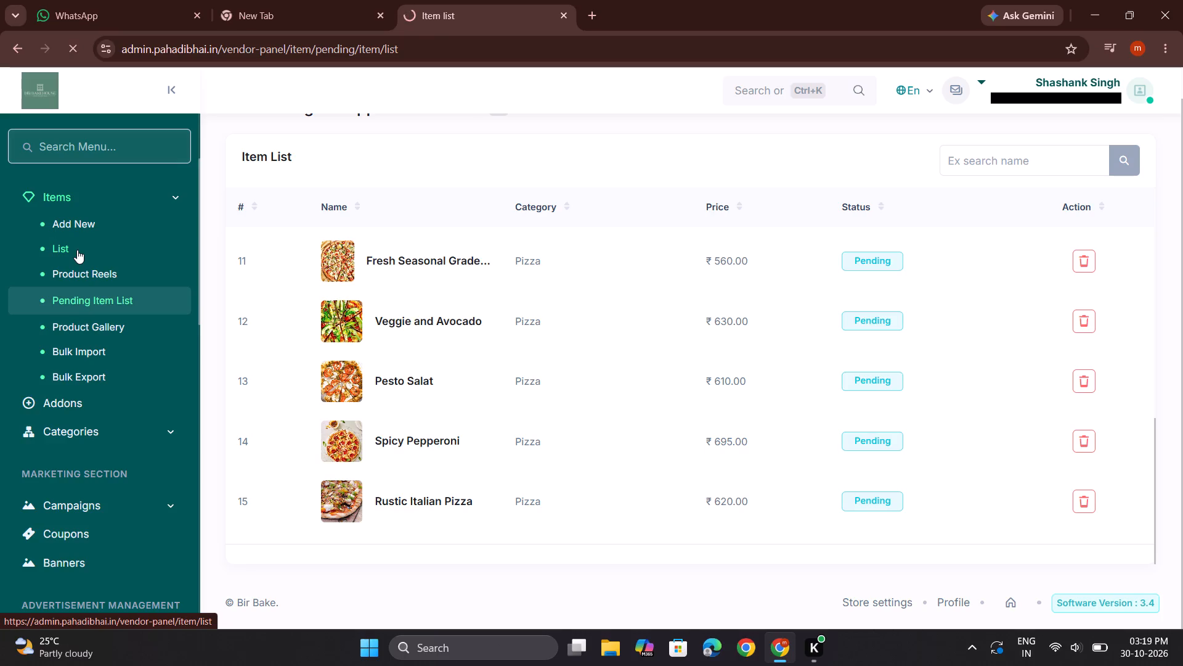
pyautogui.scroll(-7, 356, 440)
pyautogui.scroll(1, 356, 440)
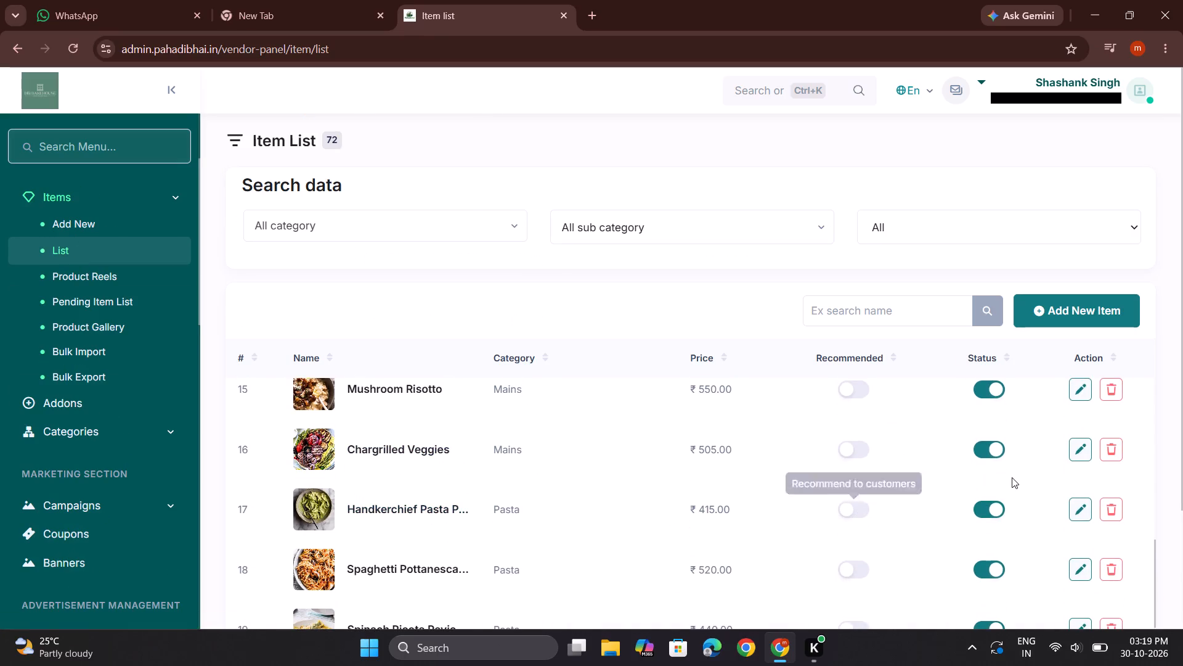
pyautogui.click(1078, 454)
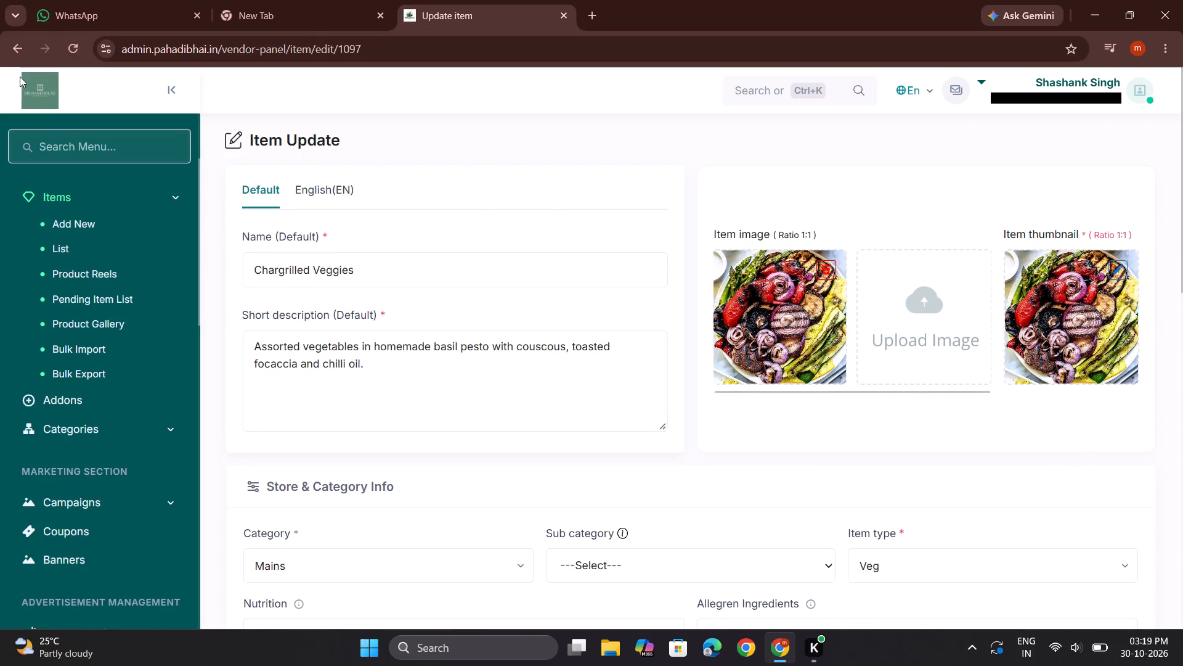
pyautogui.click(18, 43)
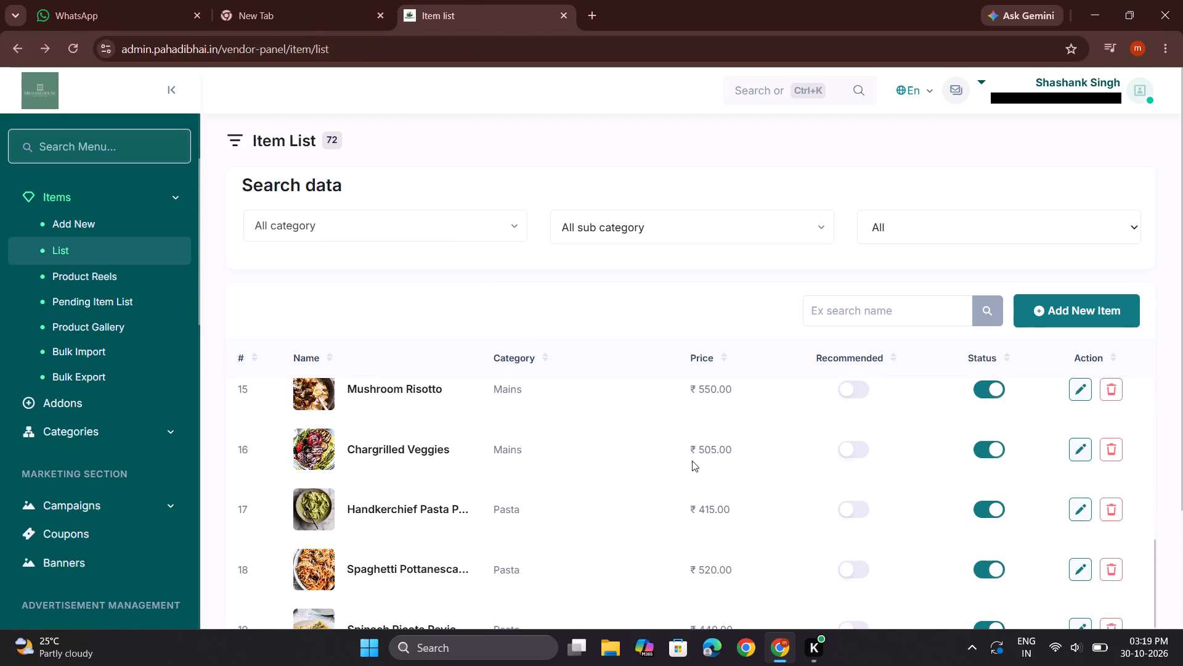
pyautogui.click(1084, 393)
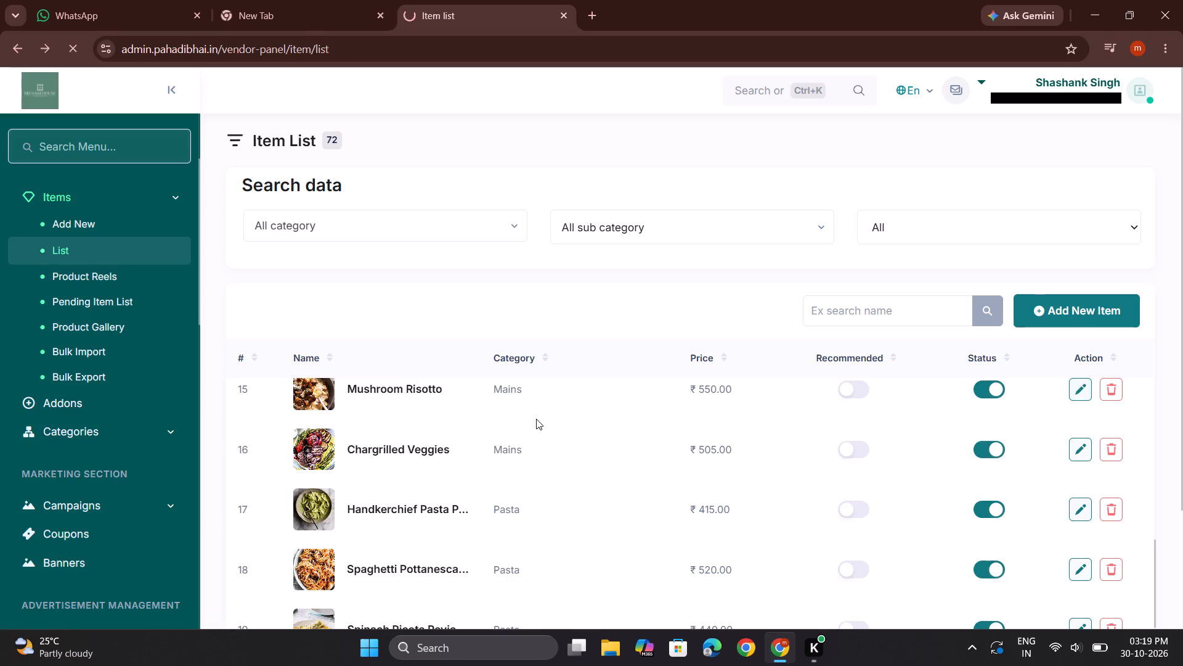
pyautogui.scroll(-6, 422, 534)
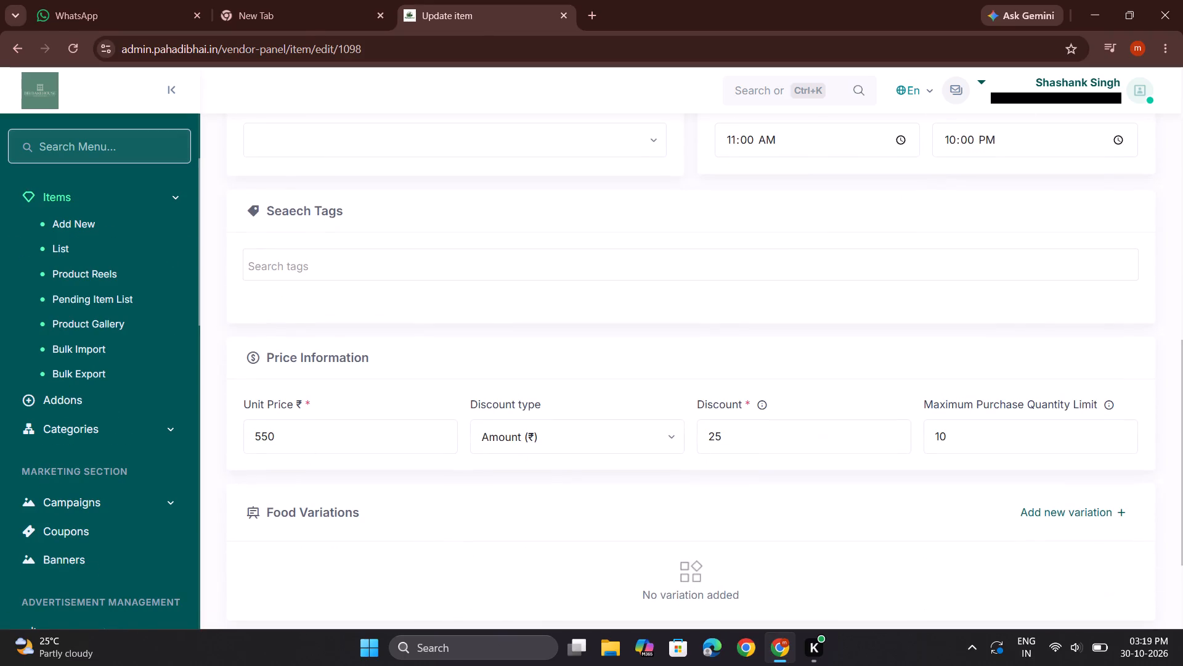
pyautogui.click(277, 437)
pyautogui.press('Left')
pyautogui.press('BackSpace')
pyautogui.press('6')
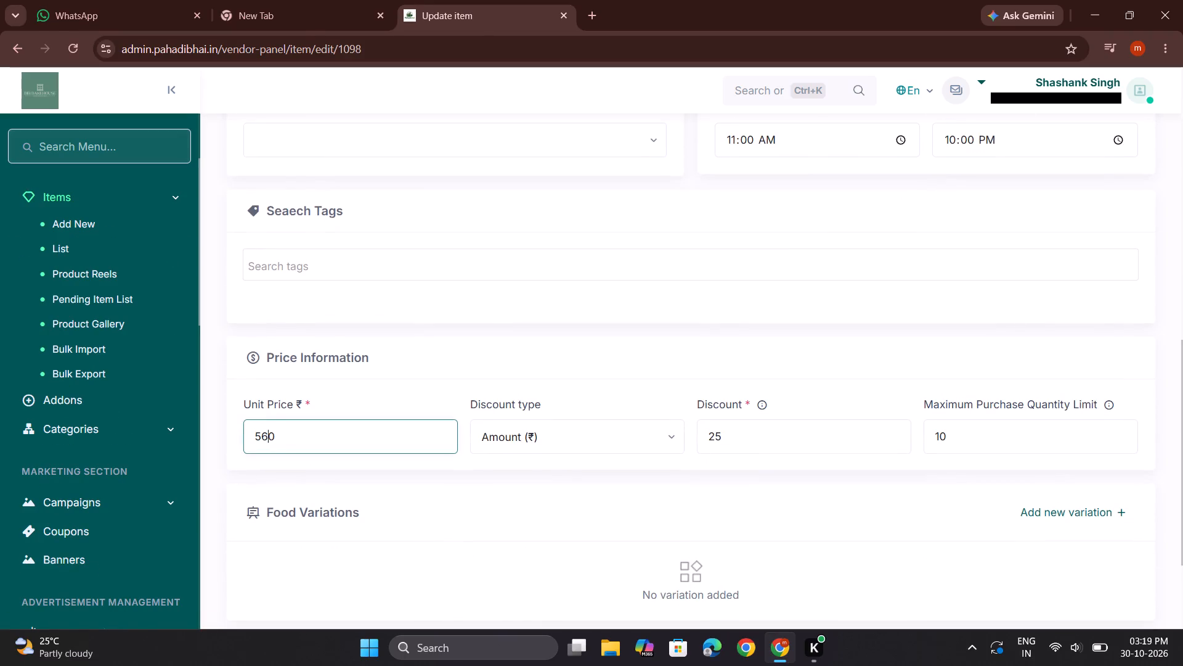
pyautogui.scroll(-9, 638, 352)
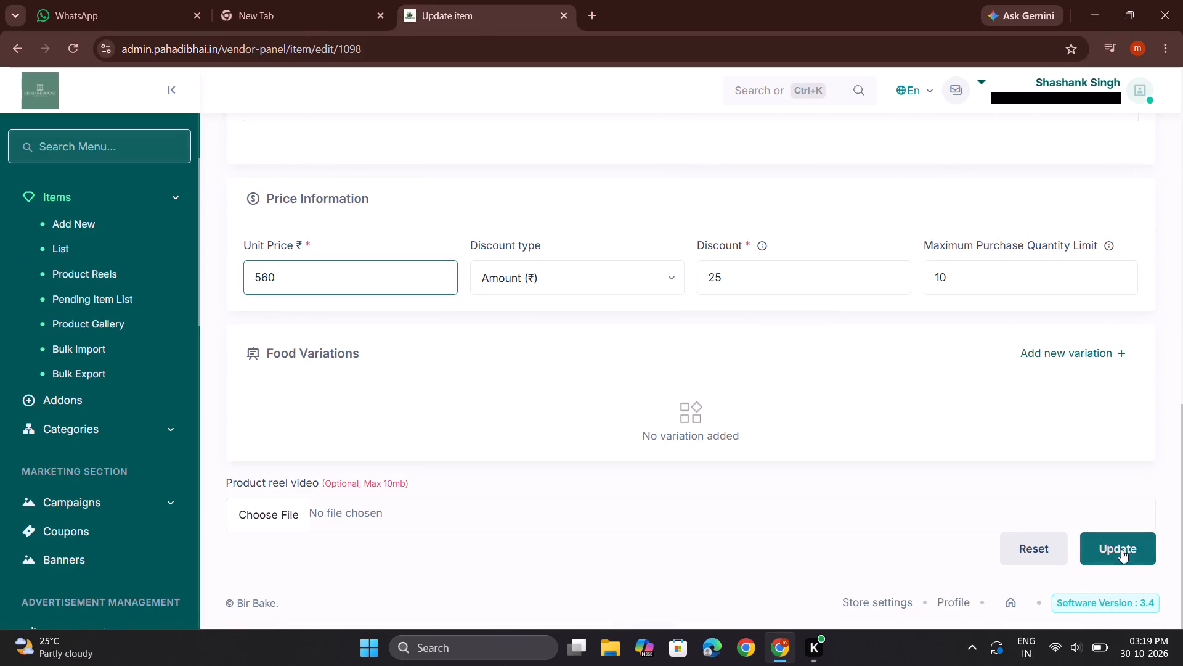
pyautogui.click(1121, 549)
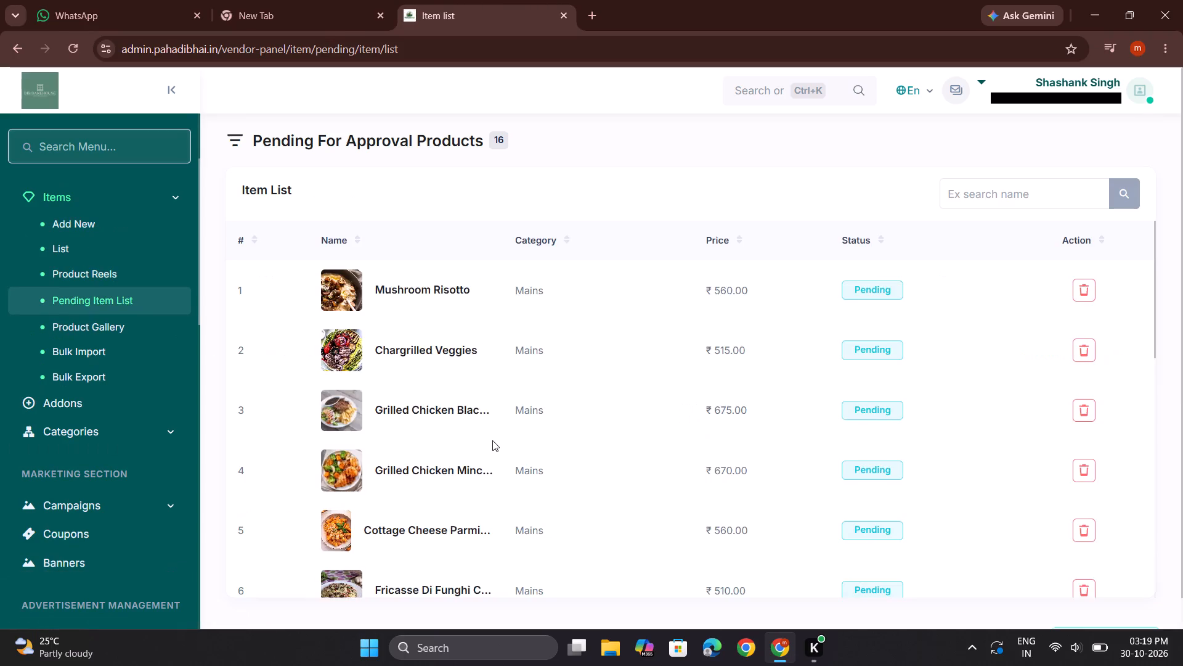
# From the full item list, open the Handkerchief Pasta P... item for editing, set its unit price to ₹425 and submit the update.
pyautogui.scroll(-10, 492, 444)
pyautogui.click(74, 249)
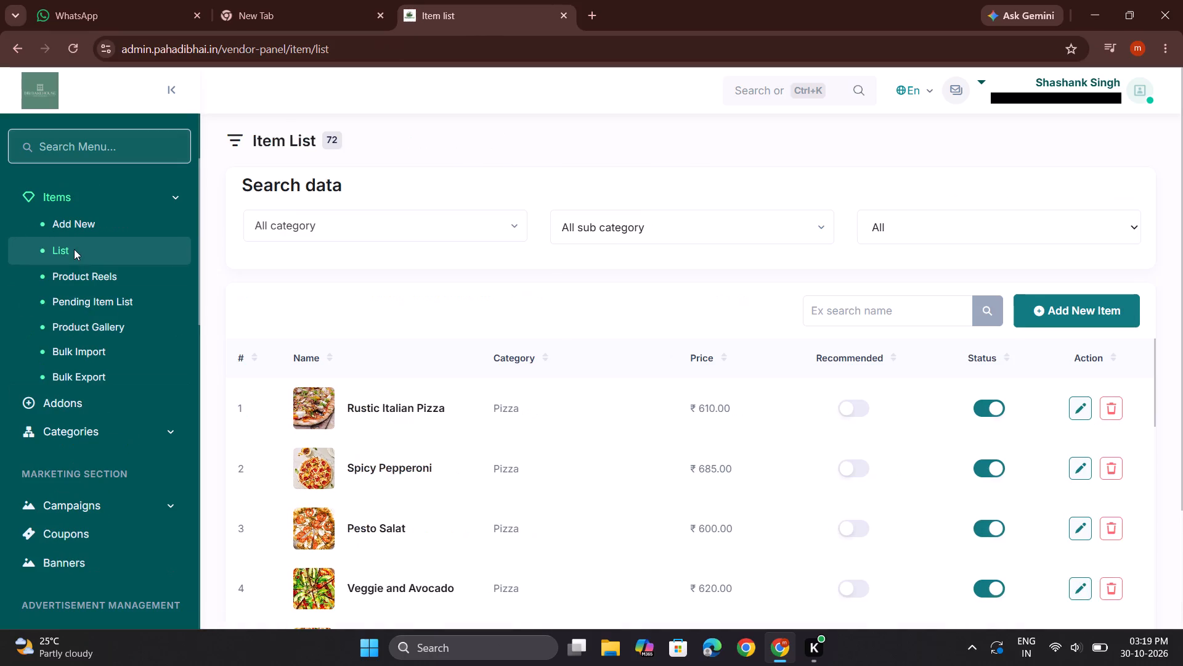
pyautogui.scroll(-10, 590, 497)
pyautogui.scroll(1, 590, 497)
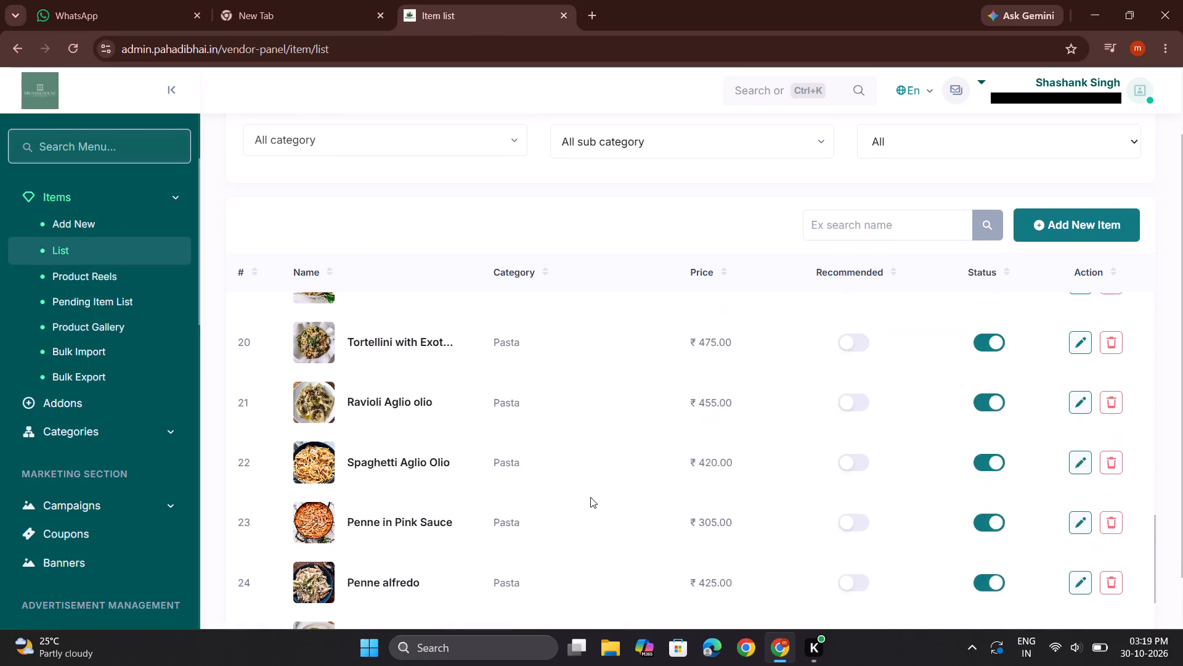
pyautogui.scroll(3, 590, 497)
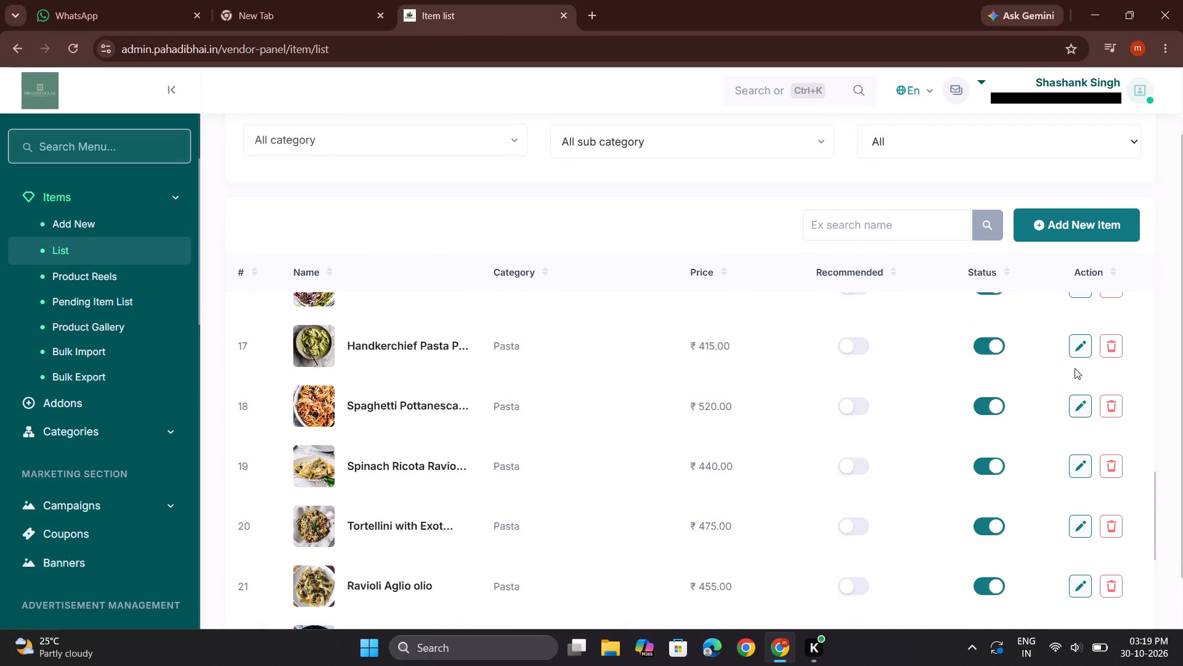
pyautogui.click(1082, 352)
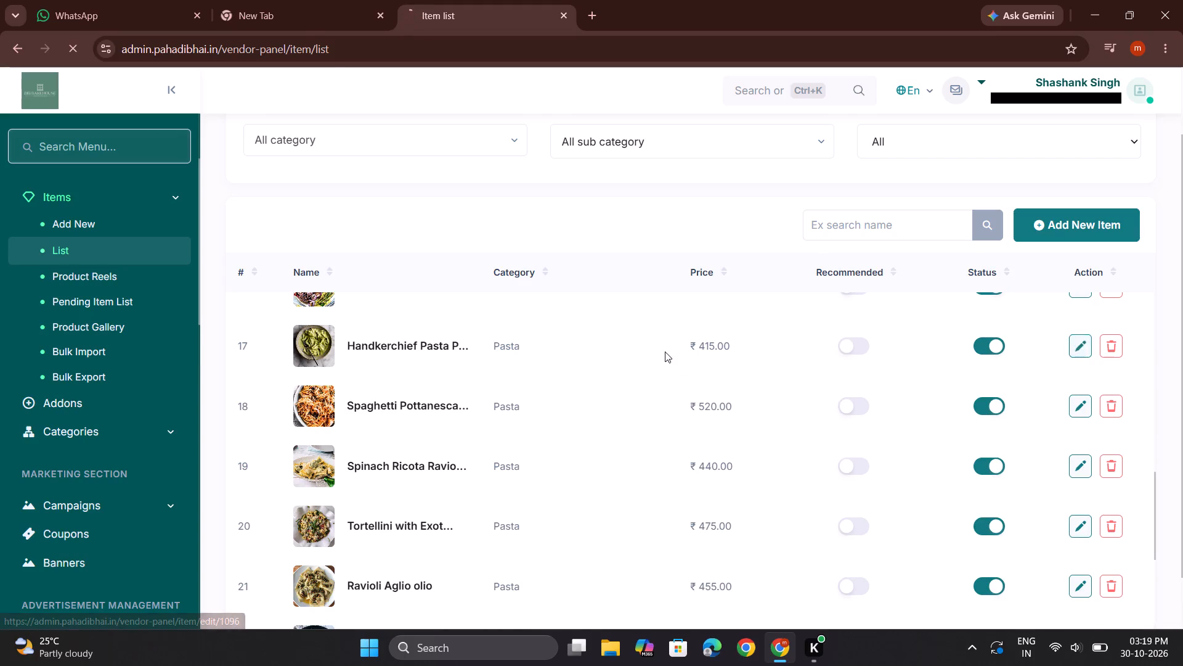
pyautogui.scroll(-6, 468, 475)
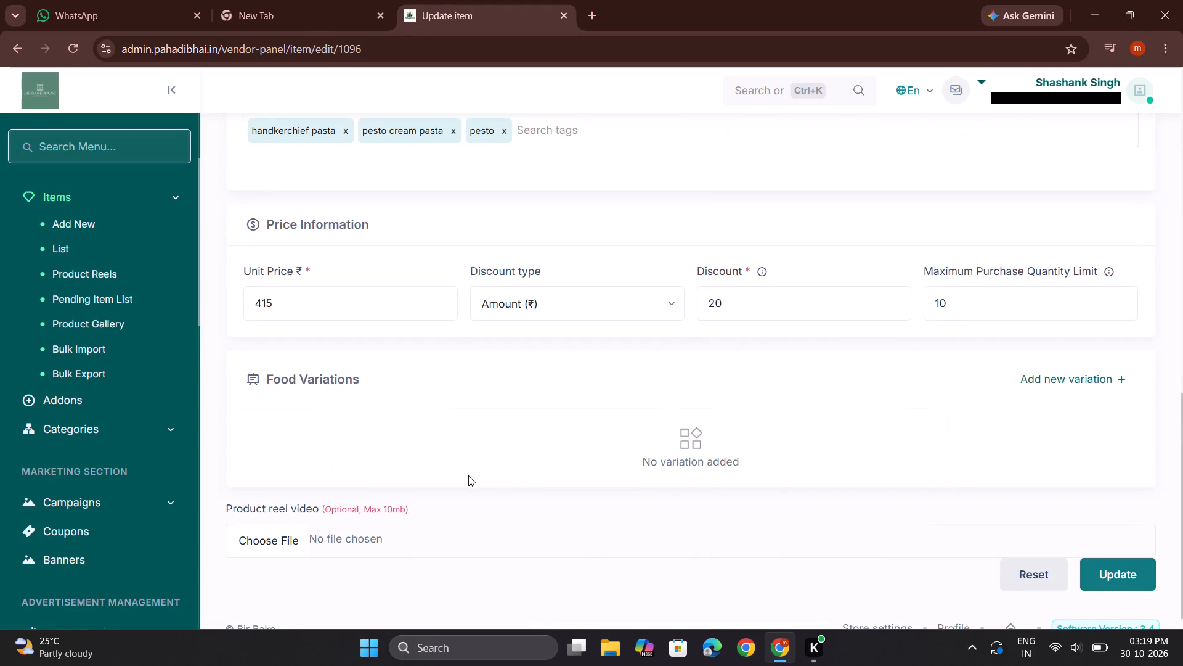
pyautogui.click(287, 305)
pyautogui.press('BackSpace')
pyautogui.press('BackSpace')
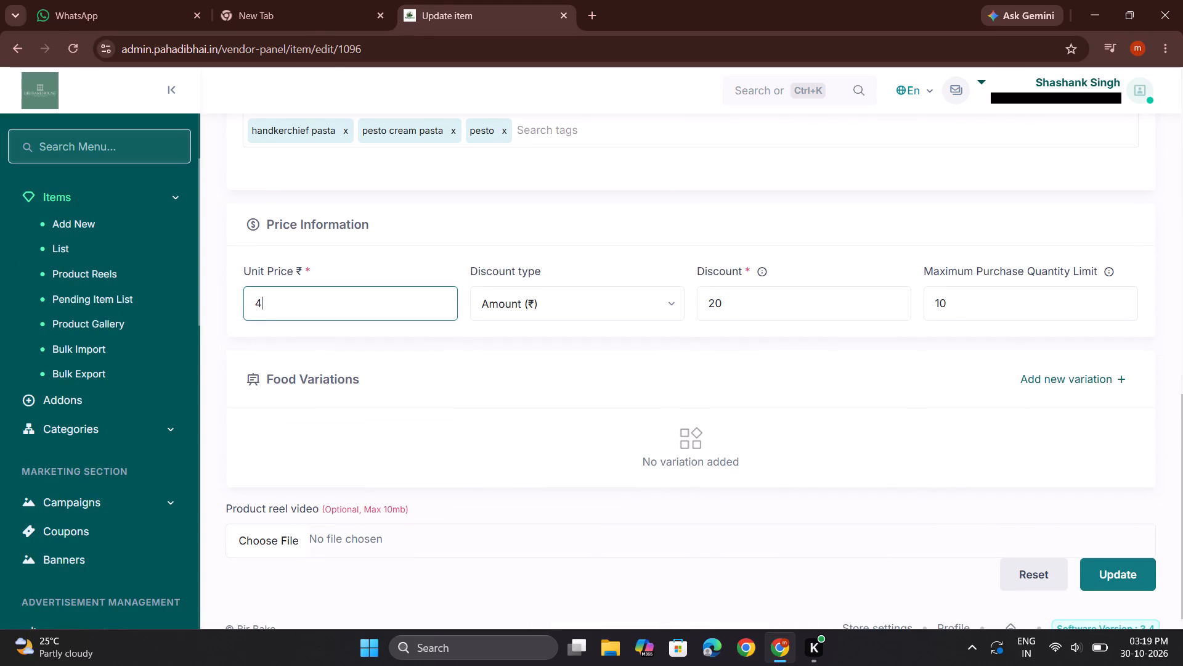
pyautogui.write('25')
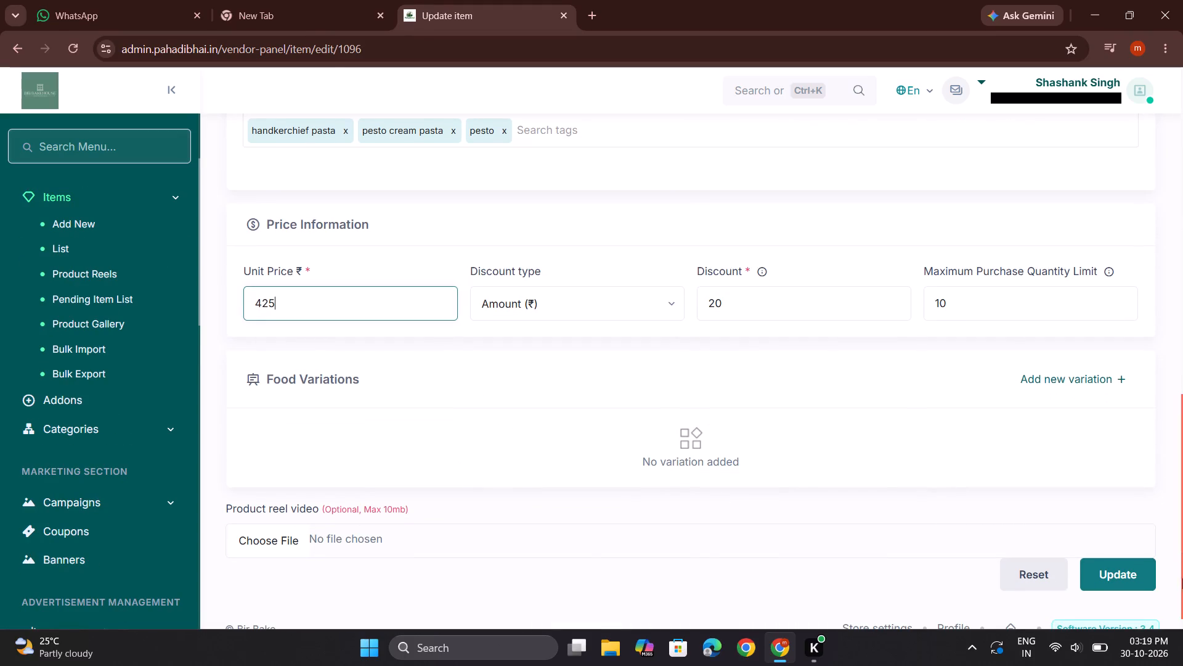
pyautogui.click(1144, 569)
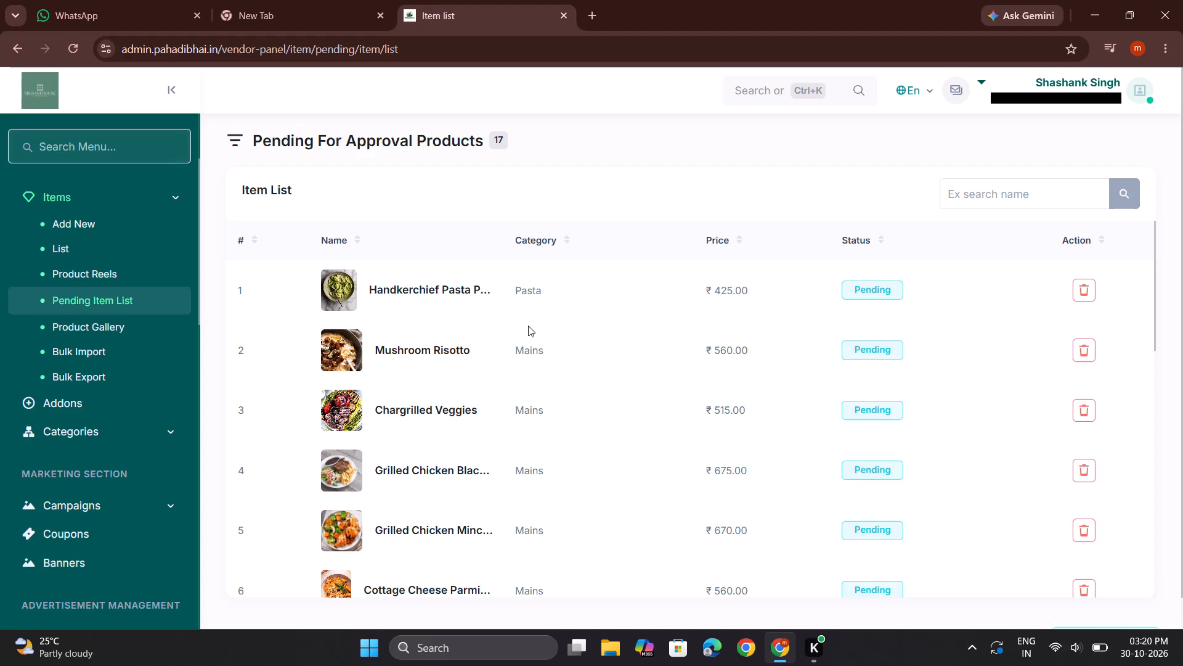
# From the full item list, open the Spaghetti Pottanesca... pasta for editing, set its unit price to ₹530 and submit the update.
pyautogui.scroll(-10, 528, 326)
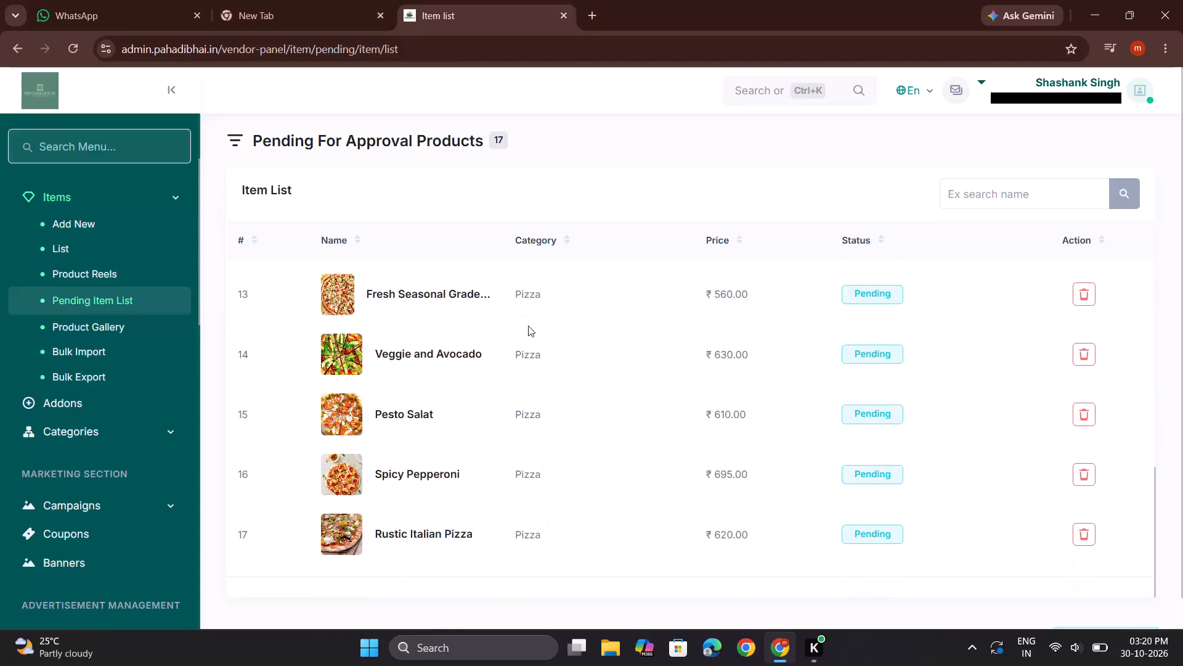
pyautogui.click(60, 251)
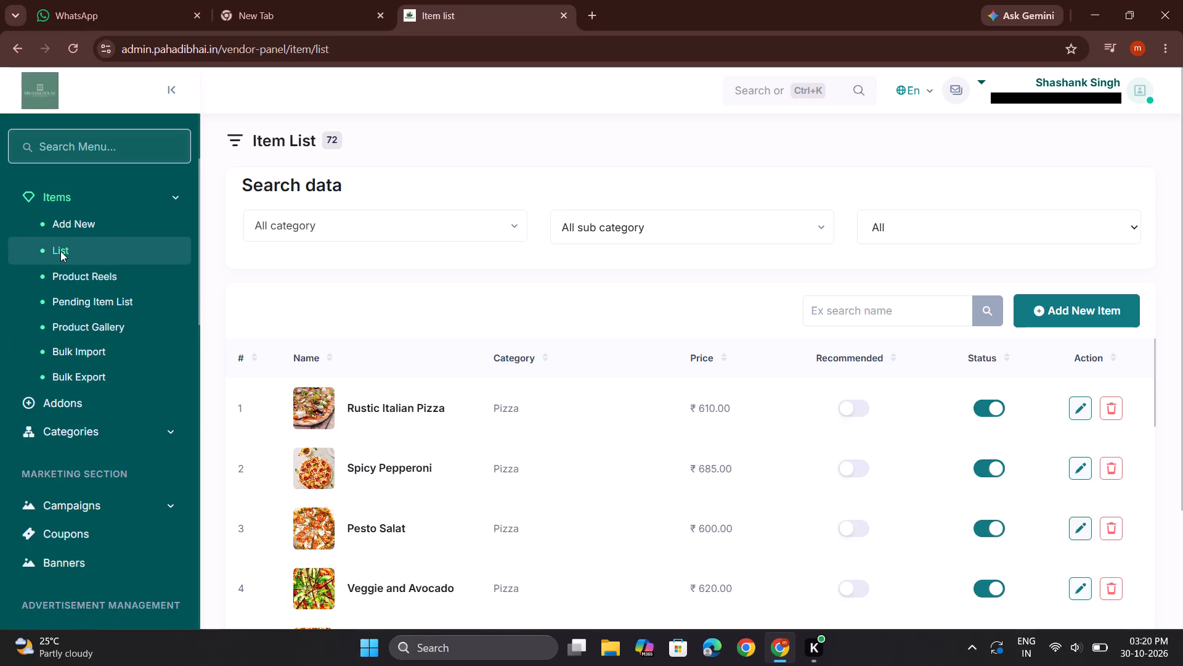
pyautogui.scroll(-7, 60, 251)
pyautogui.scroll(-16, 349, 401)
pyautogui.scroll(4, 349, 401)
pyautogui.scroll(-1, 349, 401)
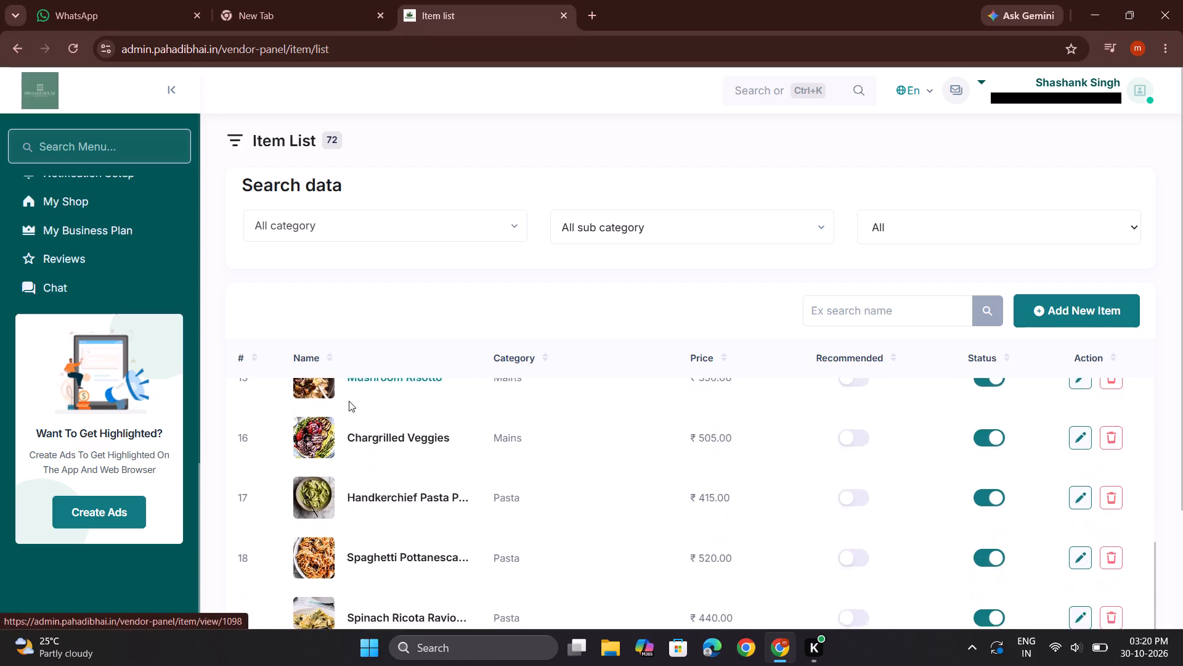
pyautogui.scroll(-1, 349, 401)
pyautogui.click(1091, 527)
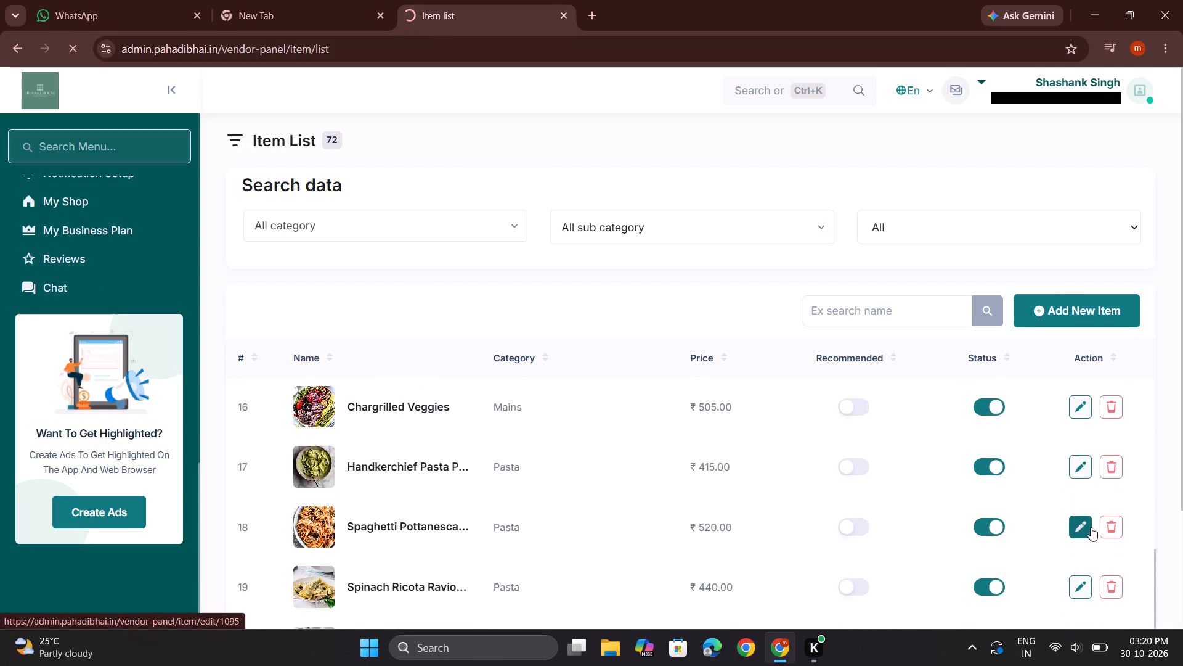
pyautogui.click(1084, 527)
pyautogui.scroll(-4, 632, 420)
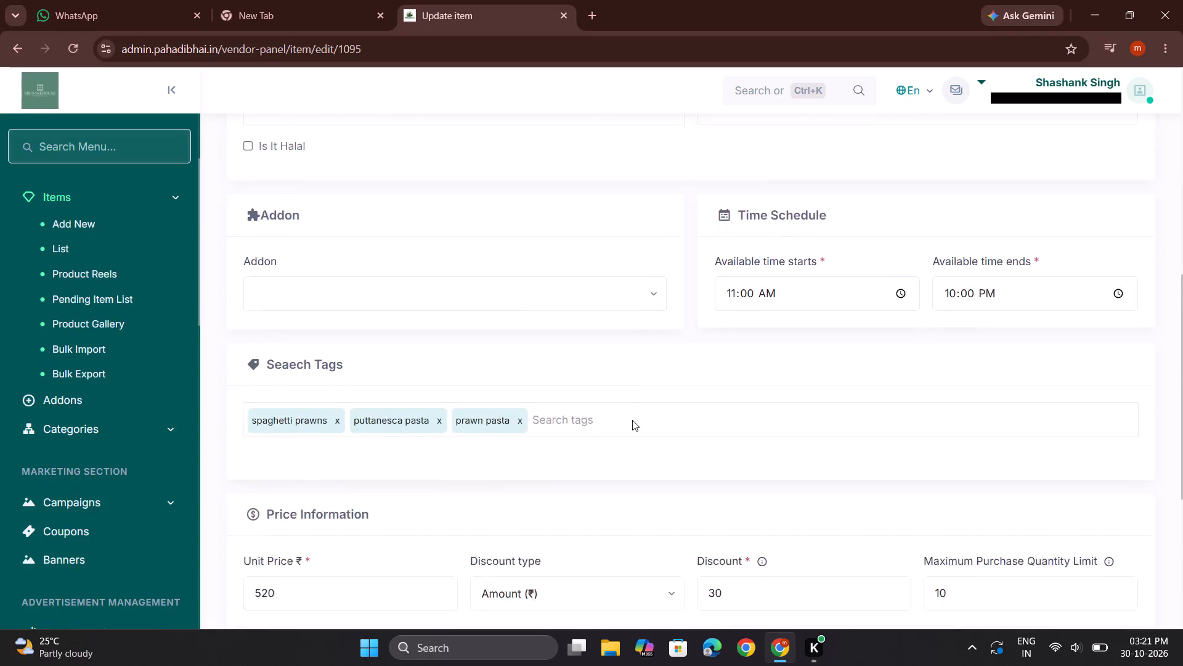
pyautogui.scroll(-3, 632, 420)
pyautogui.click(270, 369)
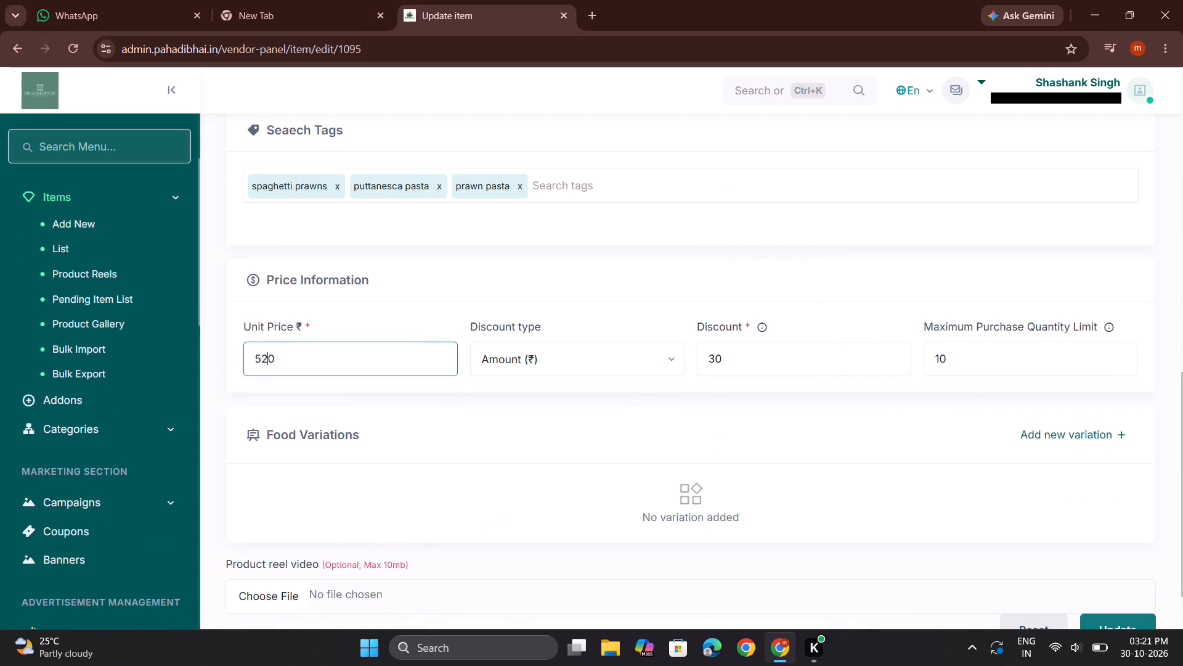
pyautogui.press('BackSpace')
pyautogui.press('3')
pyautogui.scroll(-7, 478, 467)
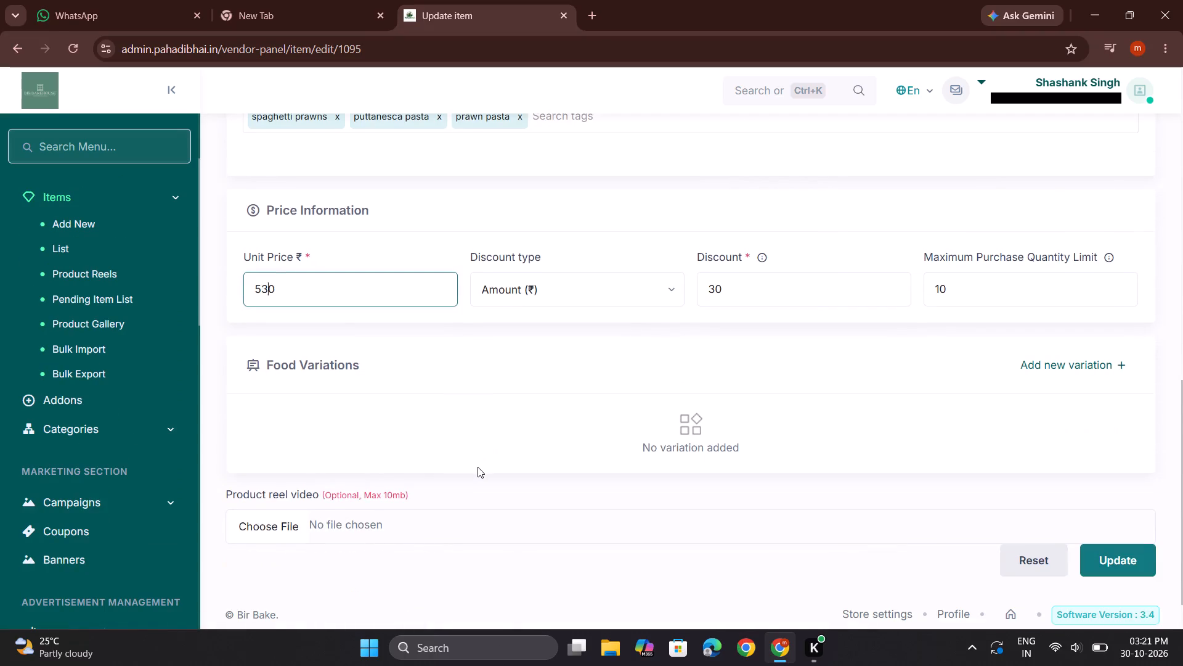
pyautogui.click(1116, 554)
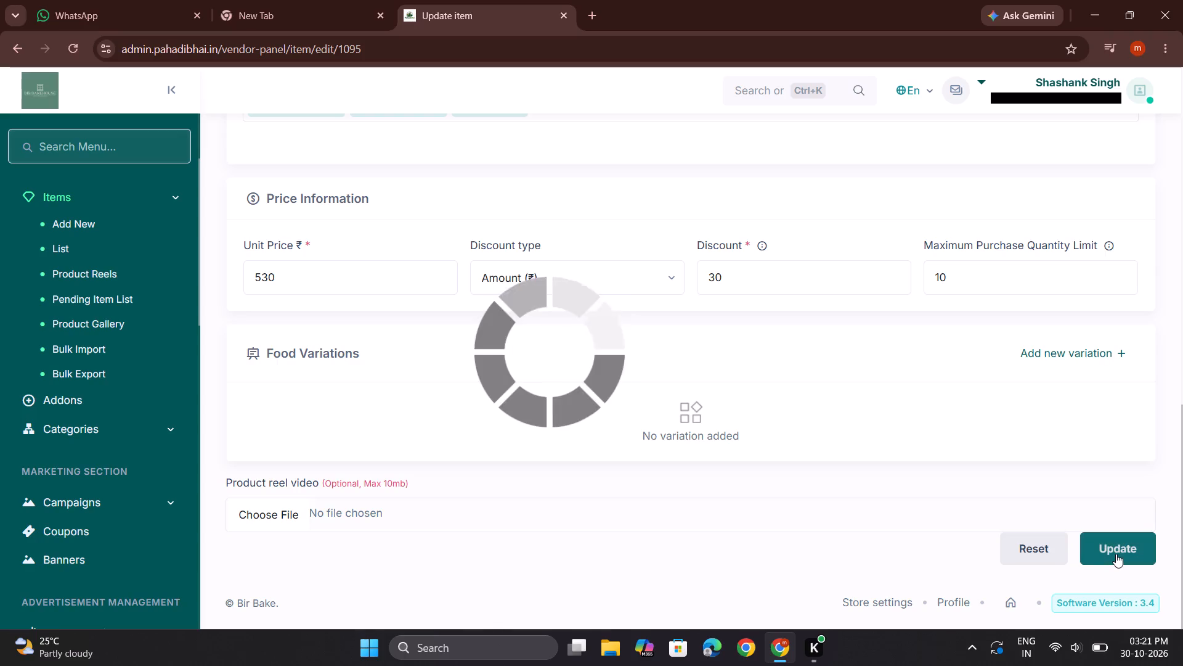
# Return from the pending products to the full item list.
pyautogui.click(78, 250)
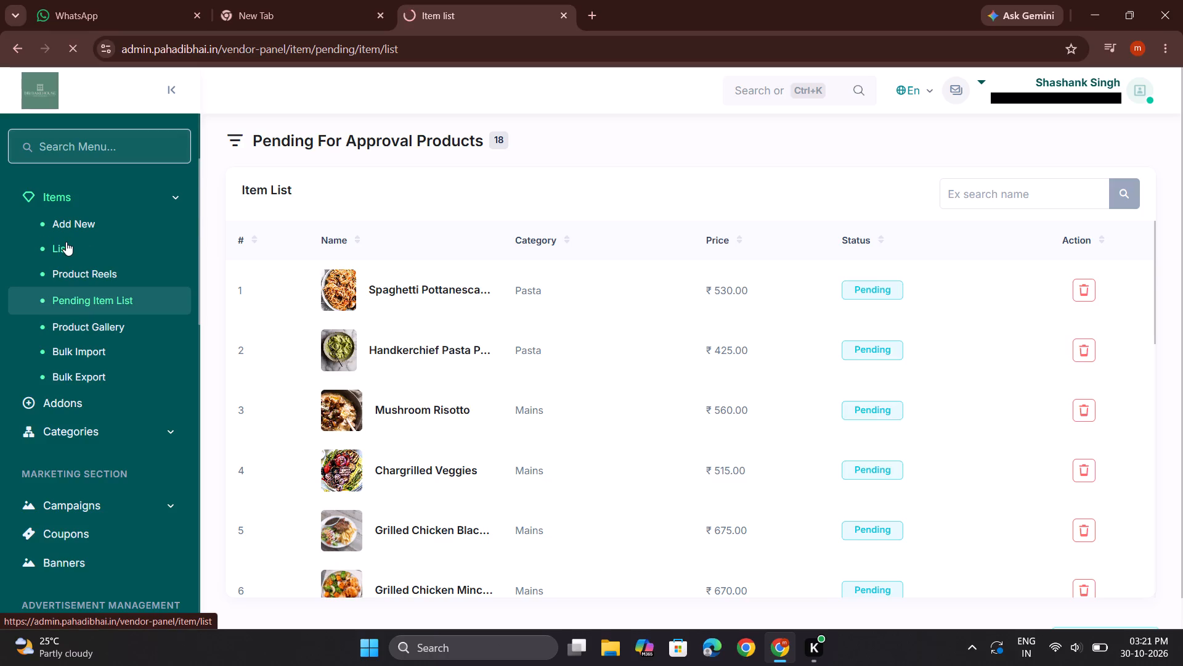
pyautogui.click(66, 242)
pyautogui.scroll(-7, 465, 459)
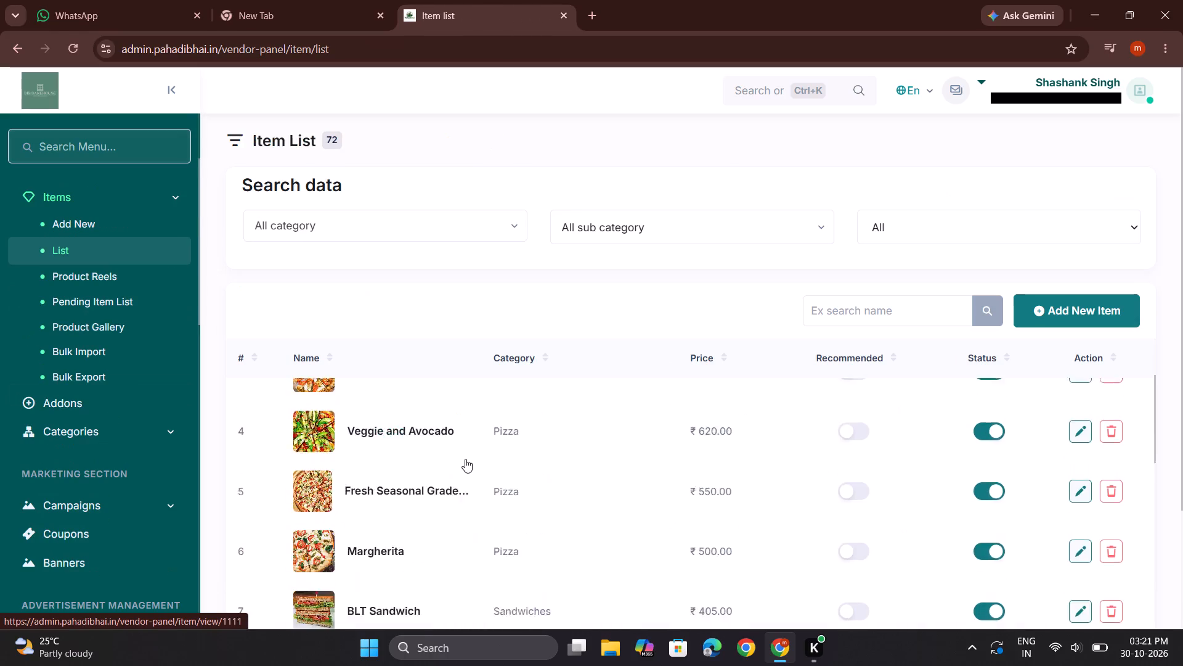
# From the full item list, open the Spinach Ricota Ravio... pasta item for editing and go to its pricing details.
pyautogui.scroll(-3, 465, 459)
pyautogui.scroll(1, 465, 459)
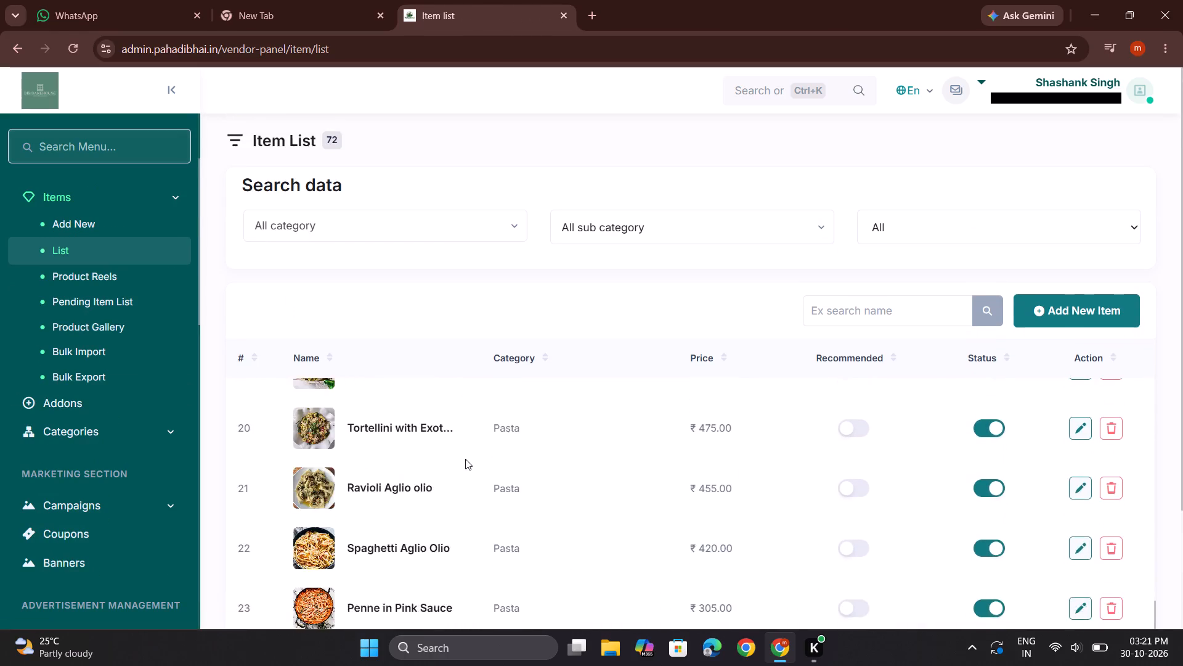
pyautogui.scroll(1, 465, 459)
pyautogui.click(1075, 448)
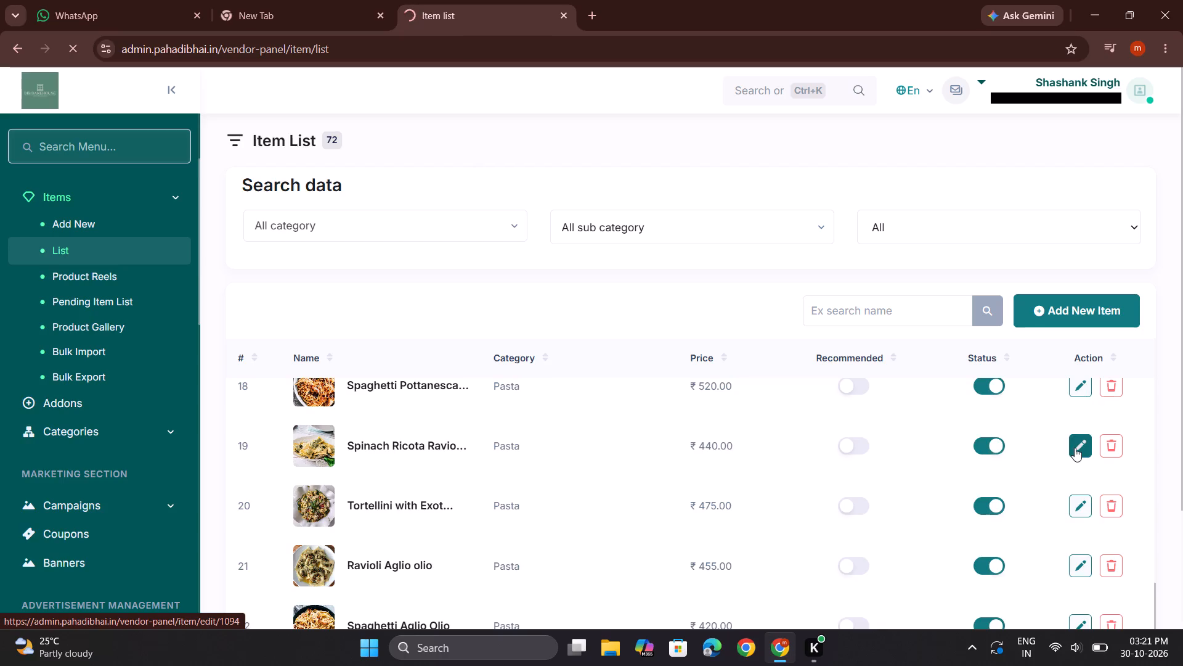